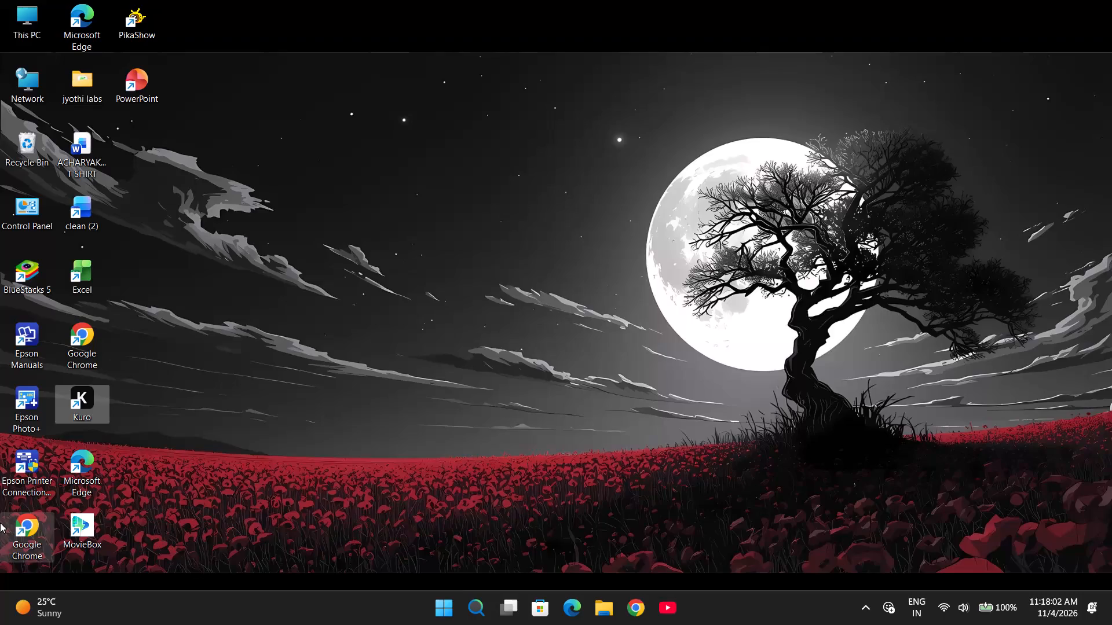
Open the RIT folder in File Explorer.
double_click(0, 605)
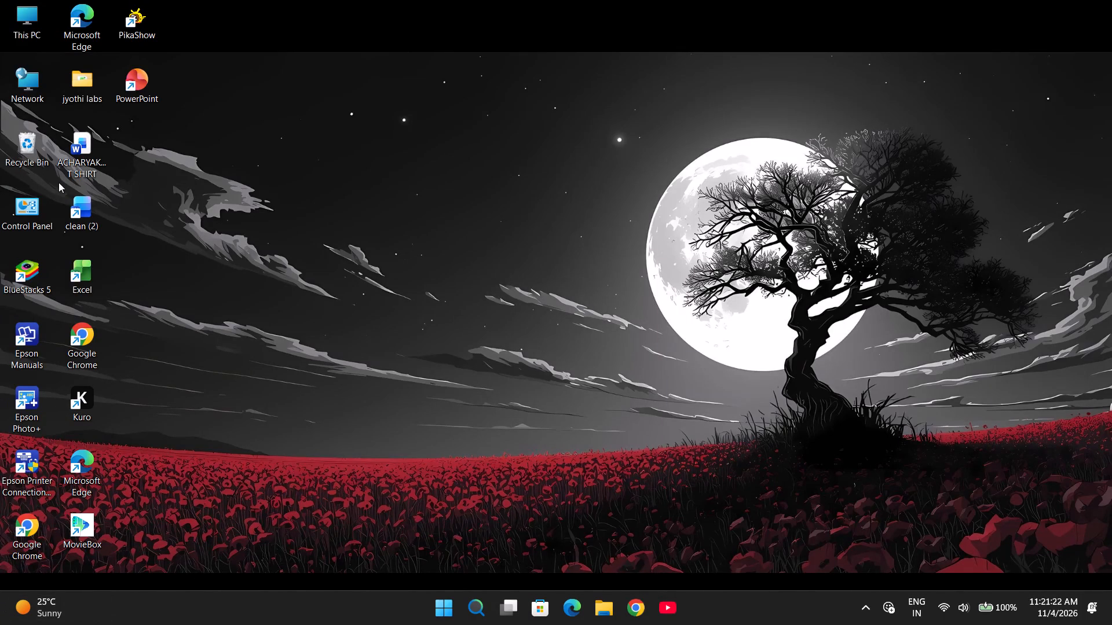
triple_click(28, 24)
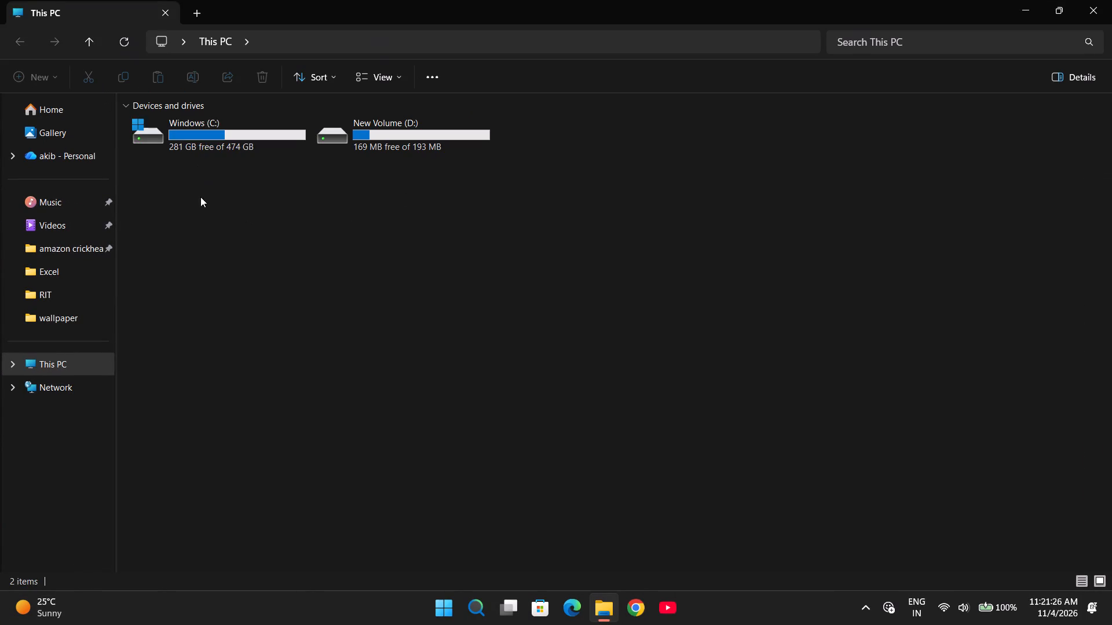
double_click(81, 293)
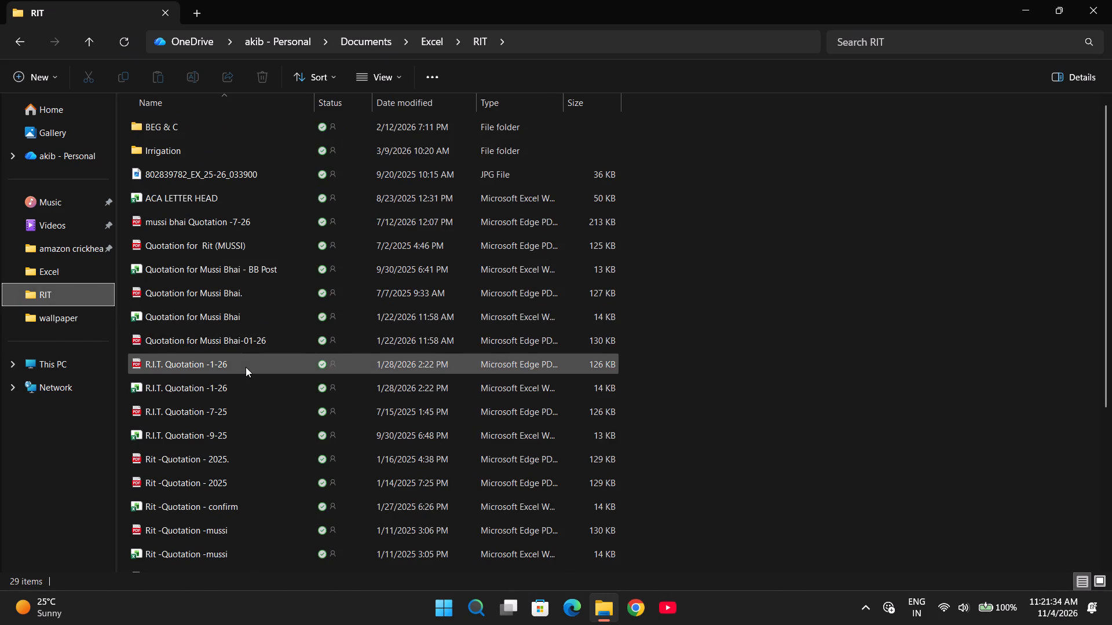
Open the R.I.T. Quotation -1-26 workbook, review its item list and layout, and close it.
double_click(251, 385)
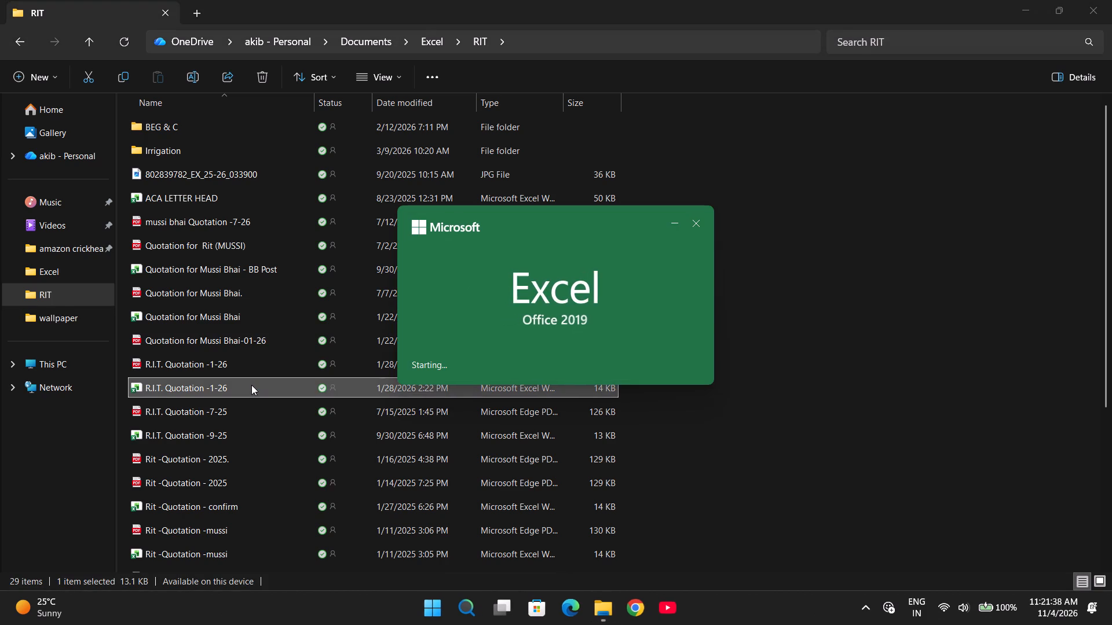
scroll(251, 385, "up", 4)
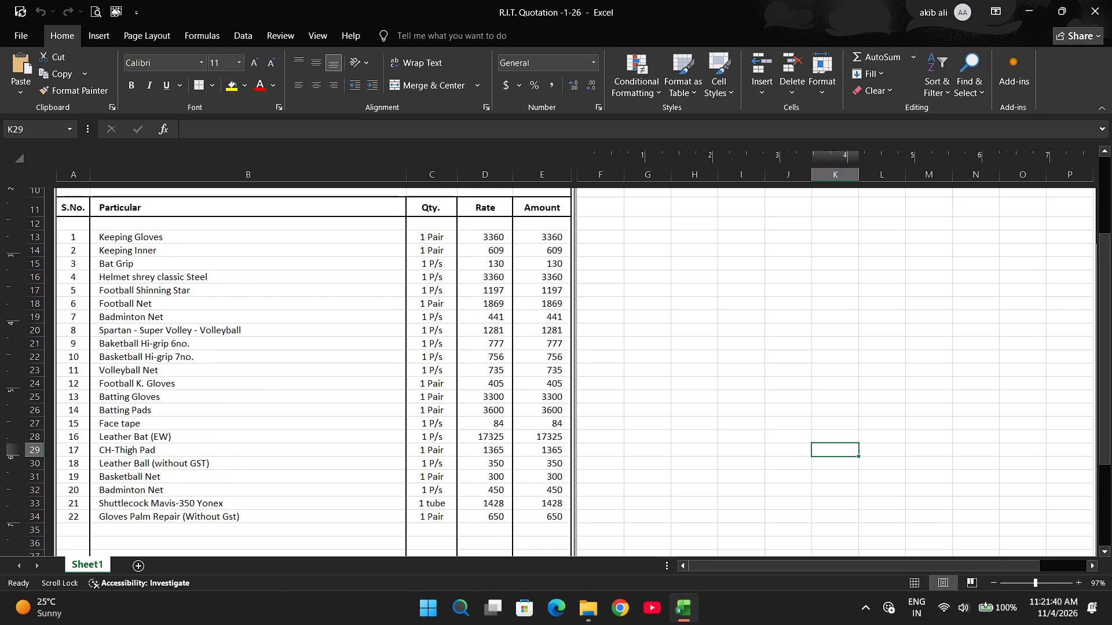
scroll(253, 384, "up", 4)
scroll(253, 384, "down", 3)
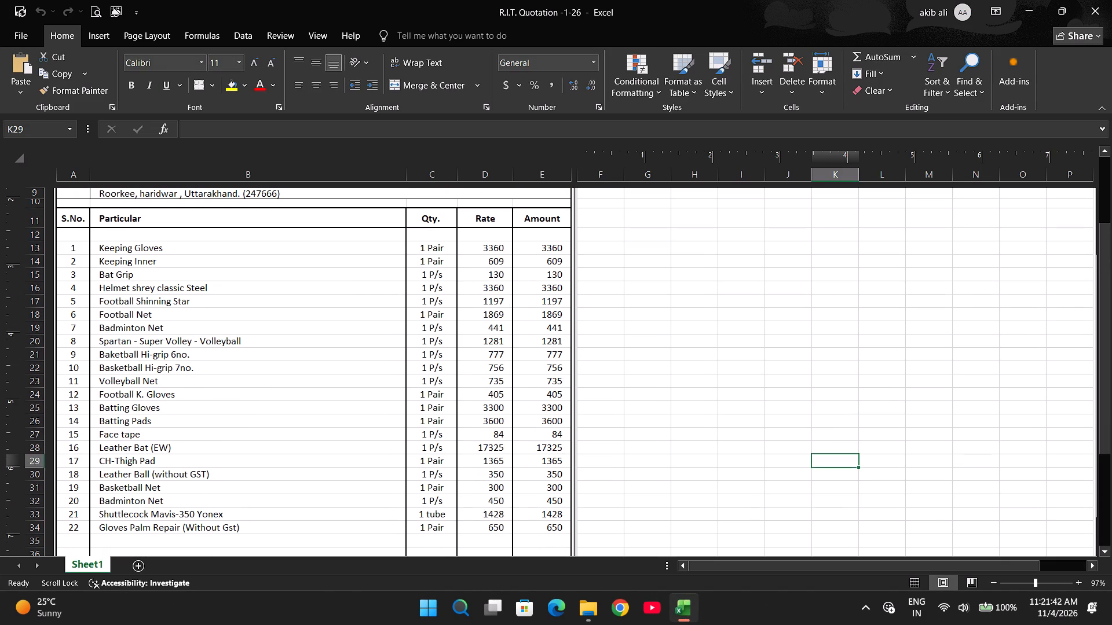
left_click(1087, 8)
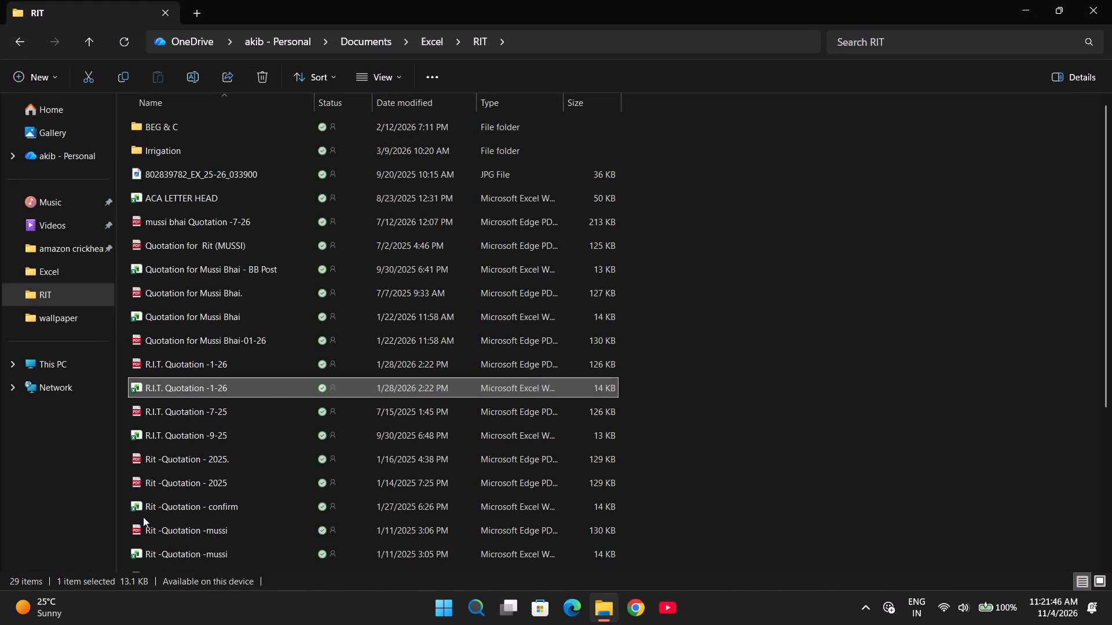
Open the R.I.T. Quotation -9-25 workbook, review the quotation from header to total, and close it.
double_click(203, 437)
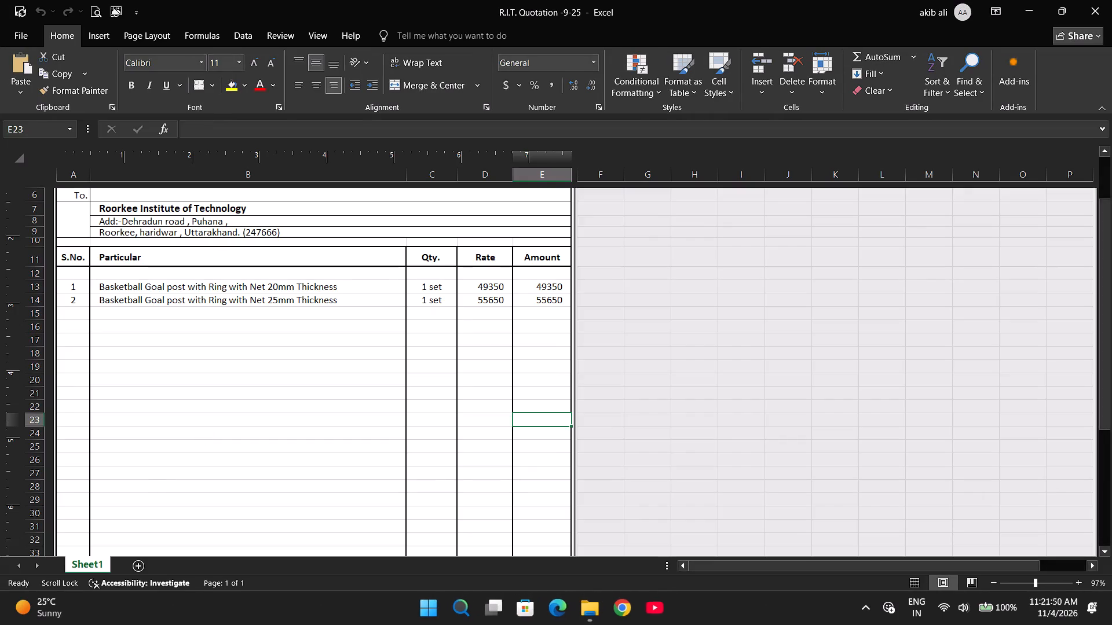
scroll(203, 437, "up", 3)
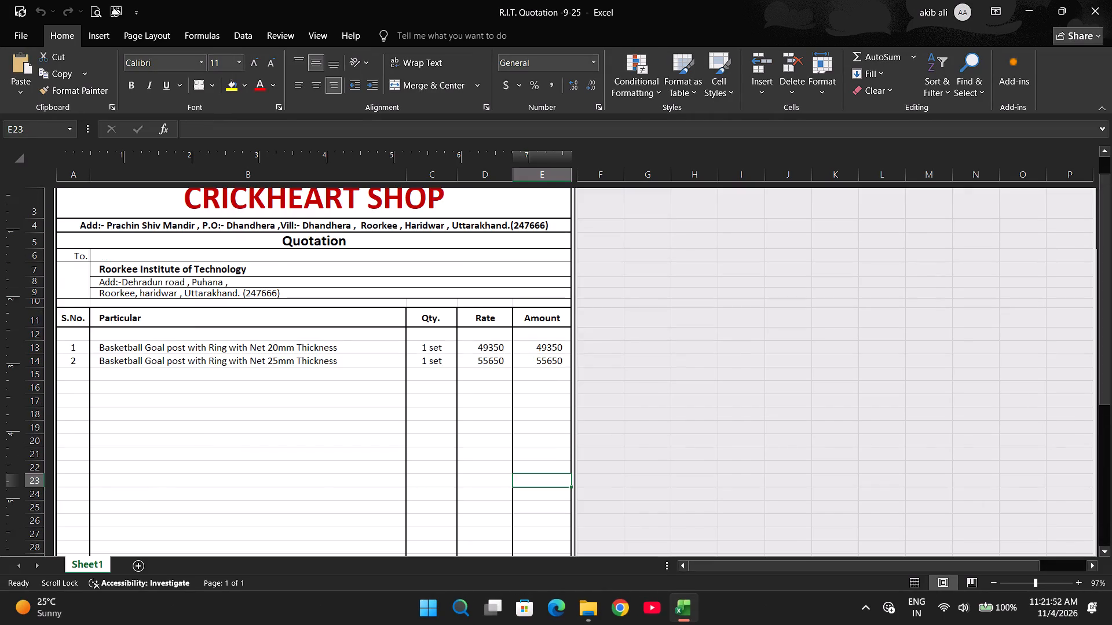
scroll(203, 437, "down", 19)
scroll(203, 437, "up", 4)
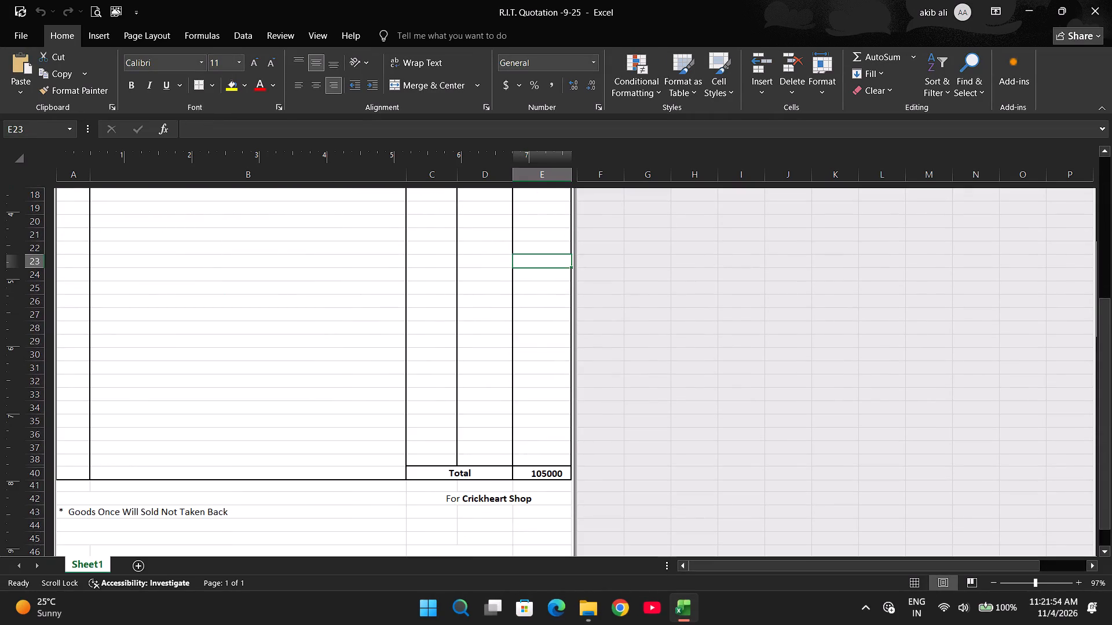
scroll(203, 437, "up", 20)
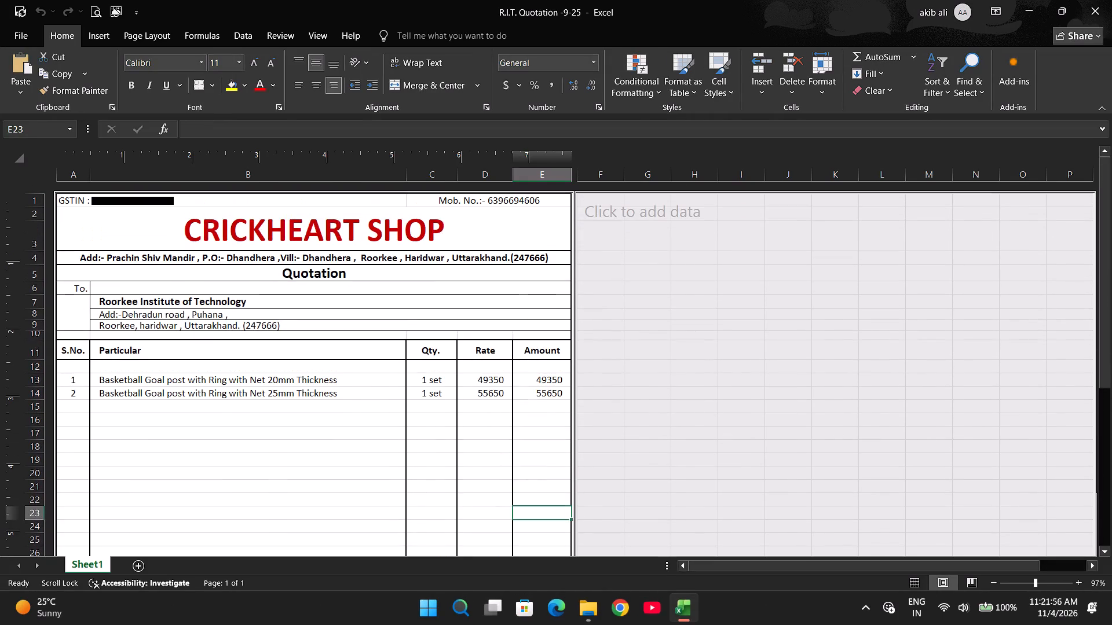
scroll(203, 437, "up", 4)
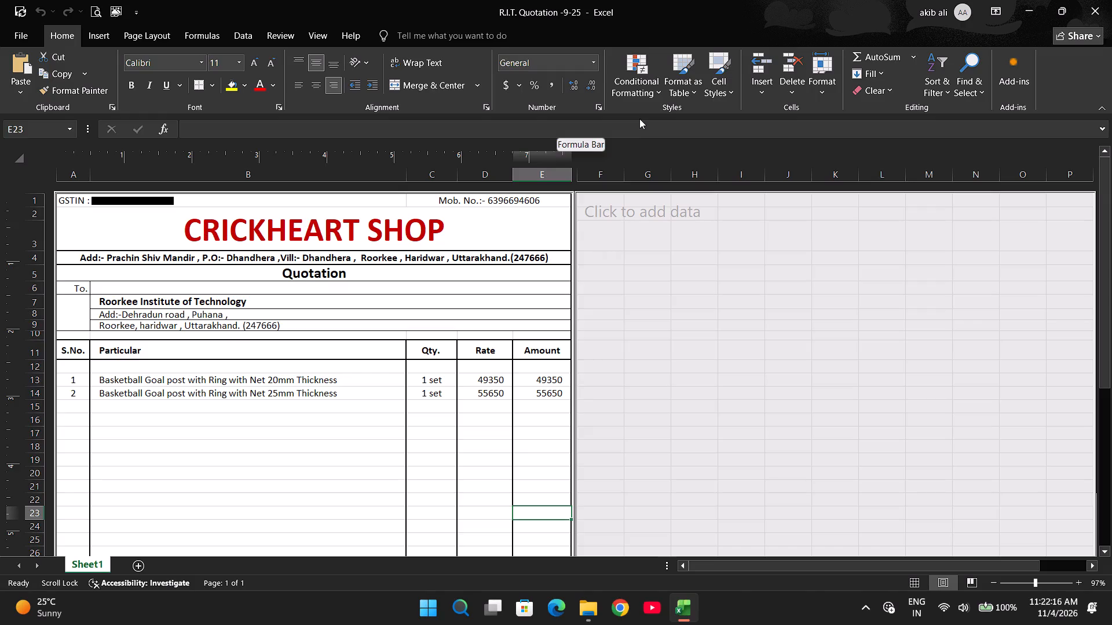
left_click(1109, 7)
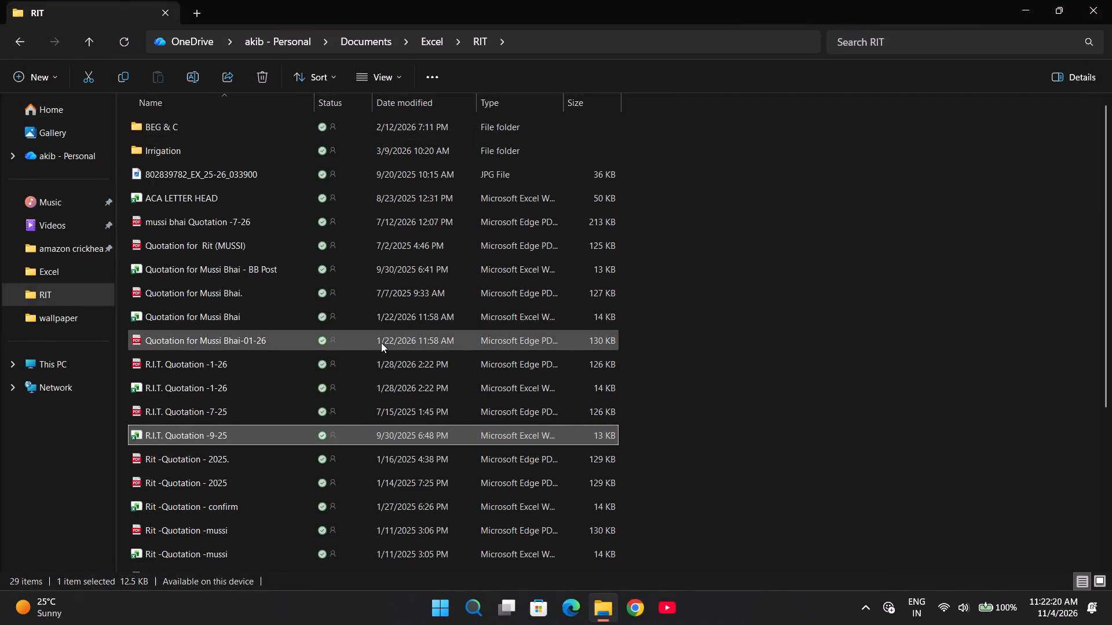
Duplicate the R.I.T. Quotation -9-25 Excel file within the RIT folder.
right_click(253, 435)
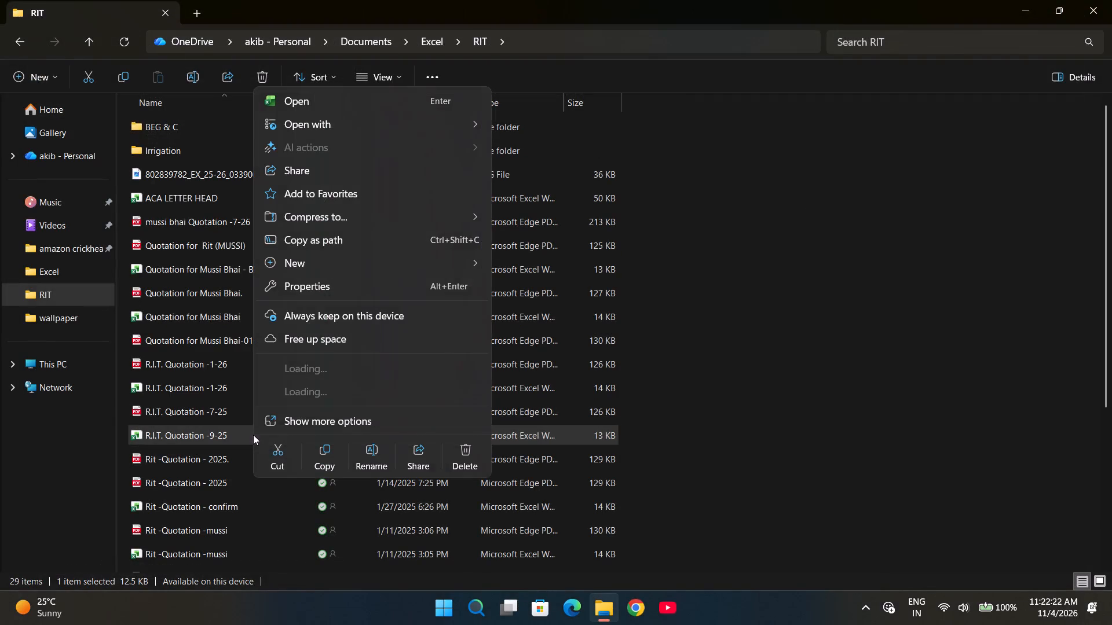
left_click(327, 457)
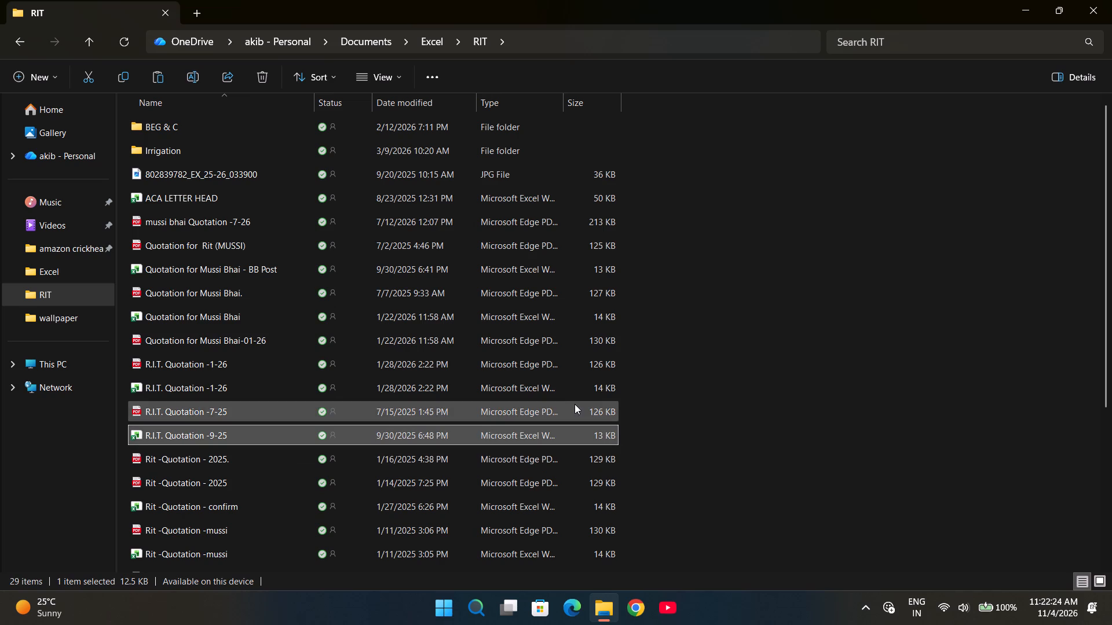
right_click(656, 416)
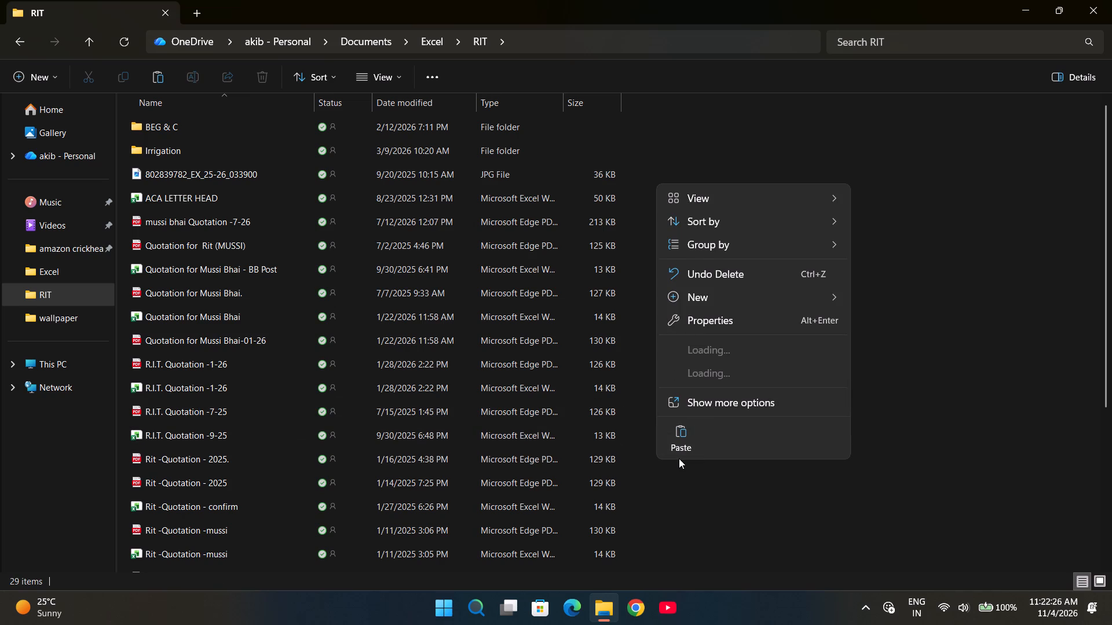
left_click(675, 442)
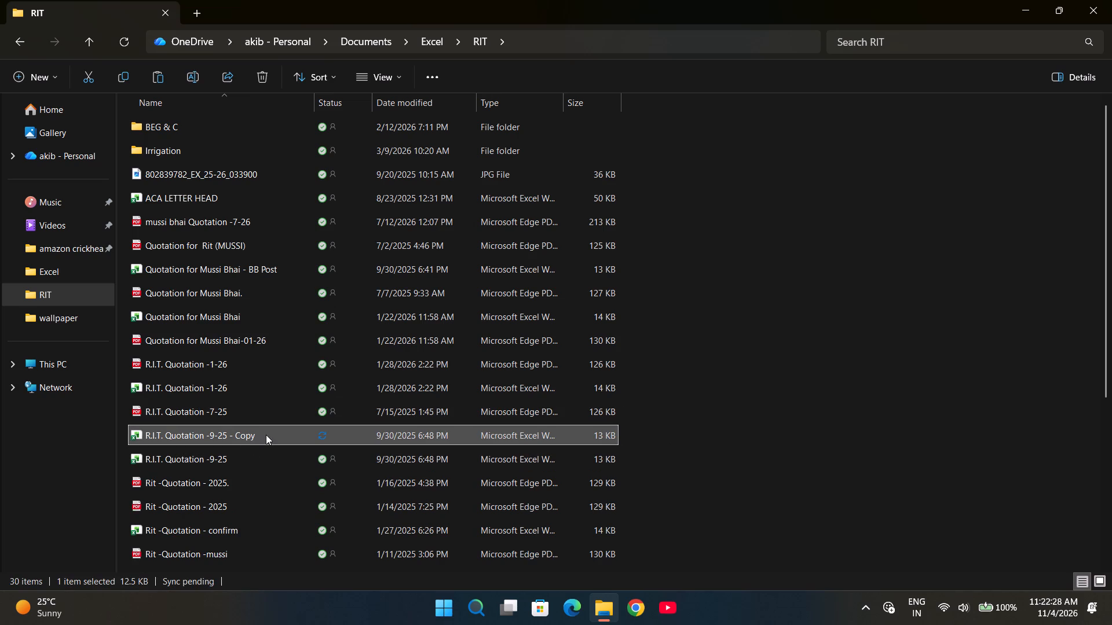
Rename the copied quotation file as "Haridwar Uni. Quatation -11-26".
right_click(266, 435)
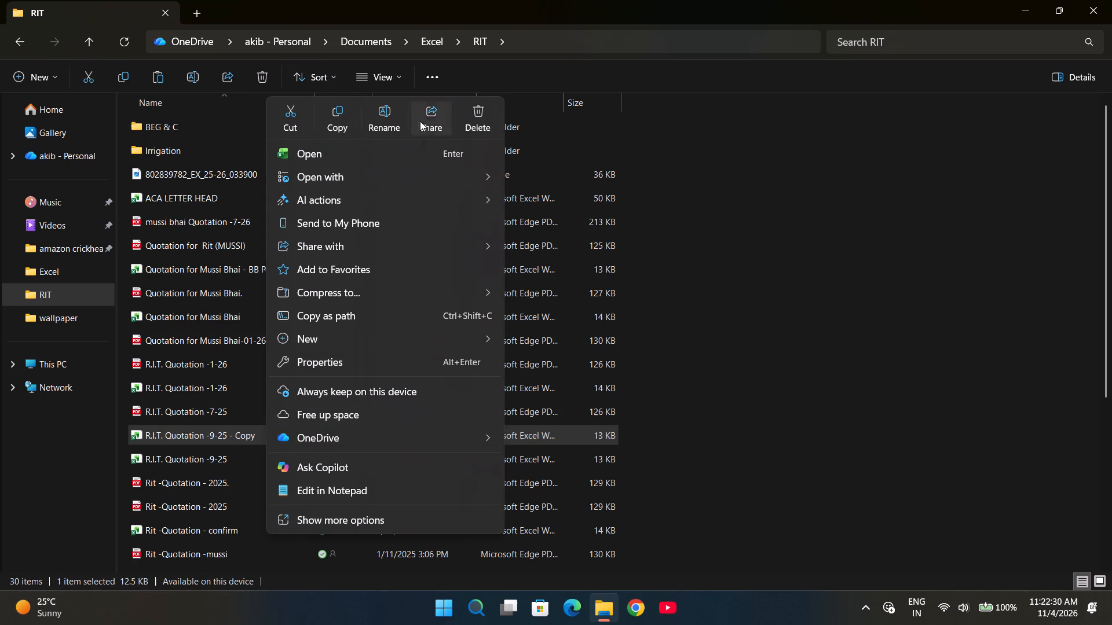
left_click(391, 123)
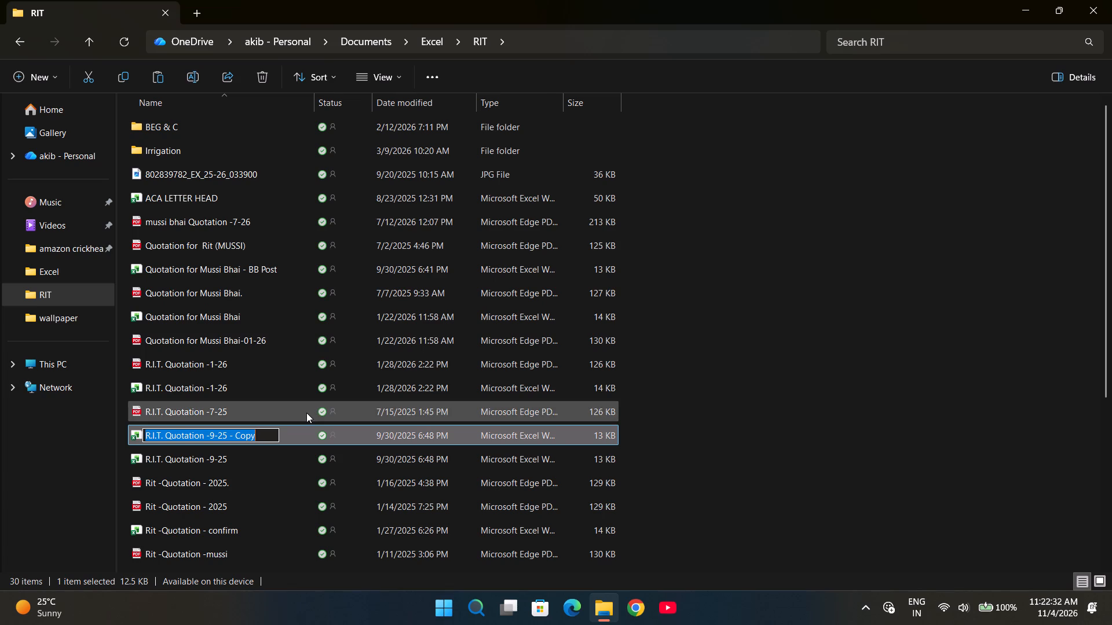
key("BackSpace")
key("BackSpace")
key("BackSpace")
key("BackSpace")
key("BackSpace")
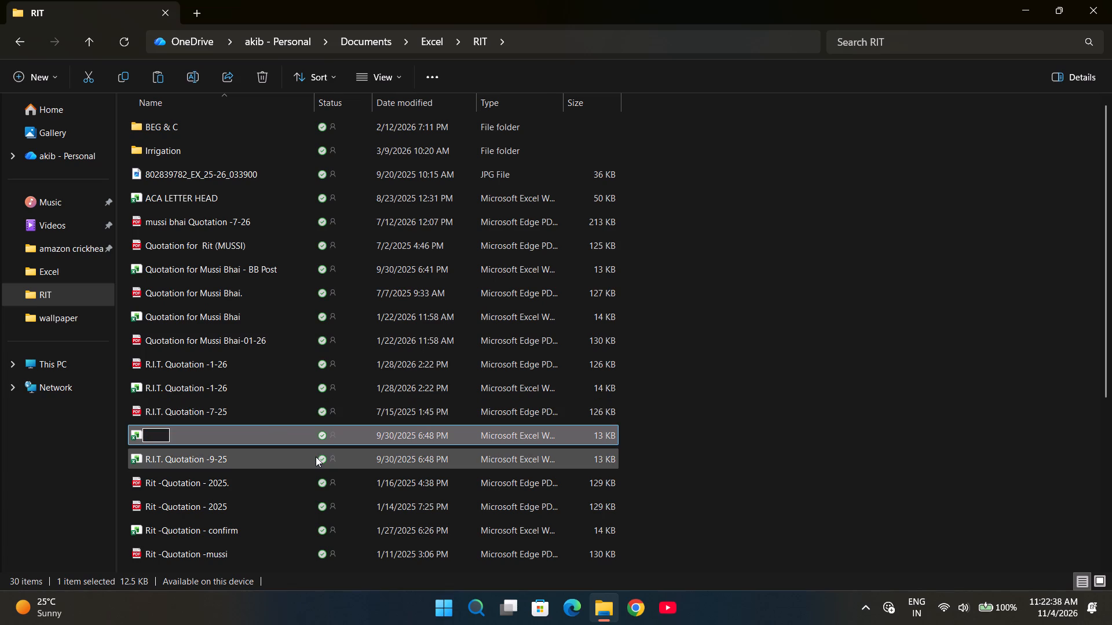
type("Har")
type("idwar u")
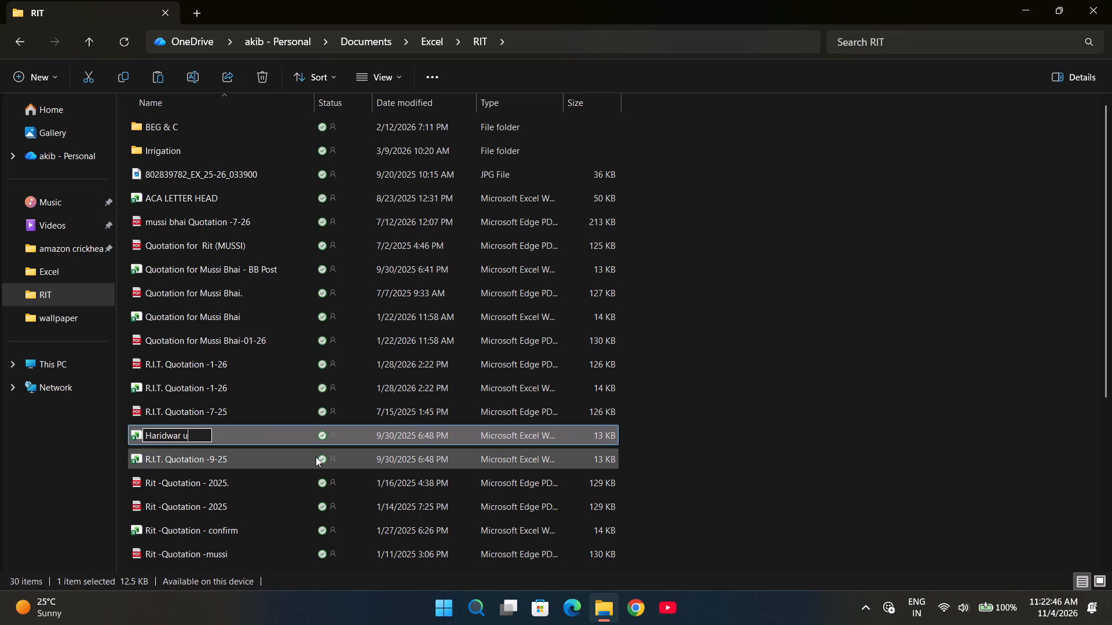
key("BackSpace")
type("Uni.")
key("space")
key("shift+q")
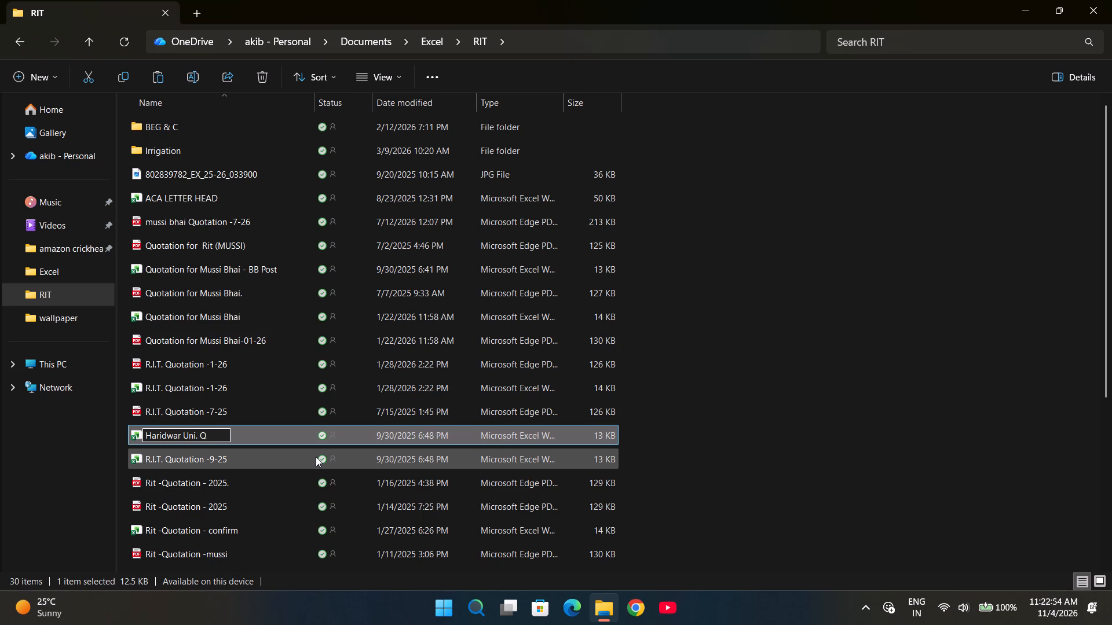
key("u")
type("atation")
key("space")
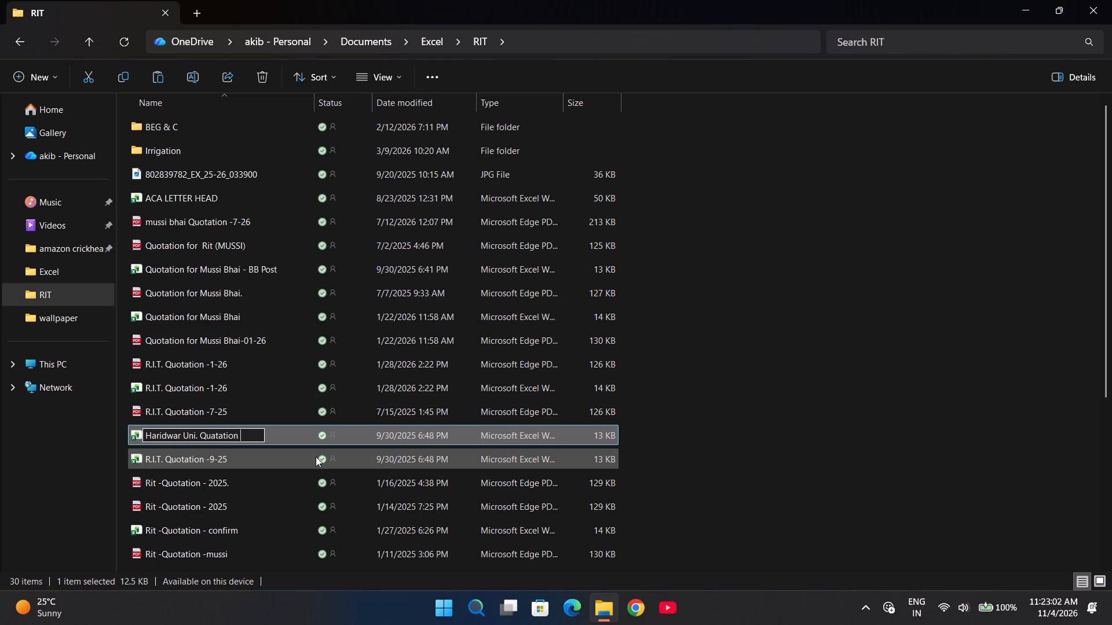
key("minus")
type("11-26")
key("Return")
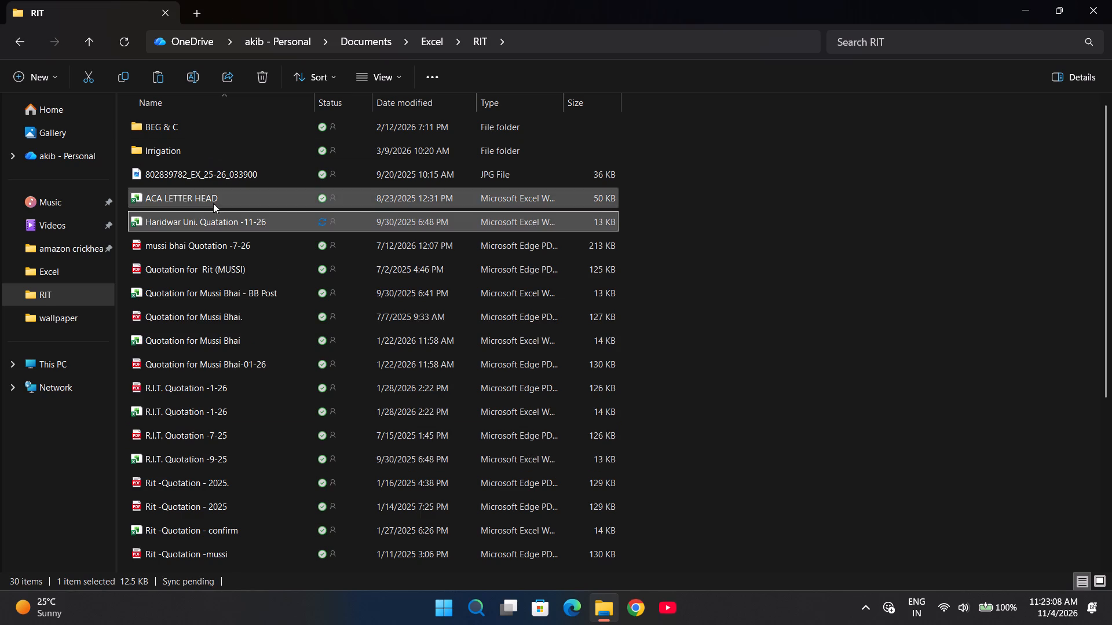
Open the Haridwar Uni. Quatation -11-26 workbook in Excel.
double_click(220, 225)
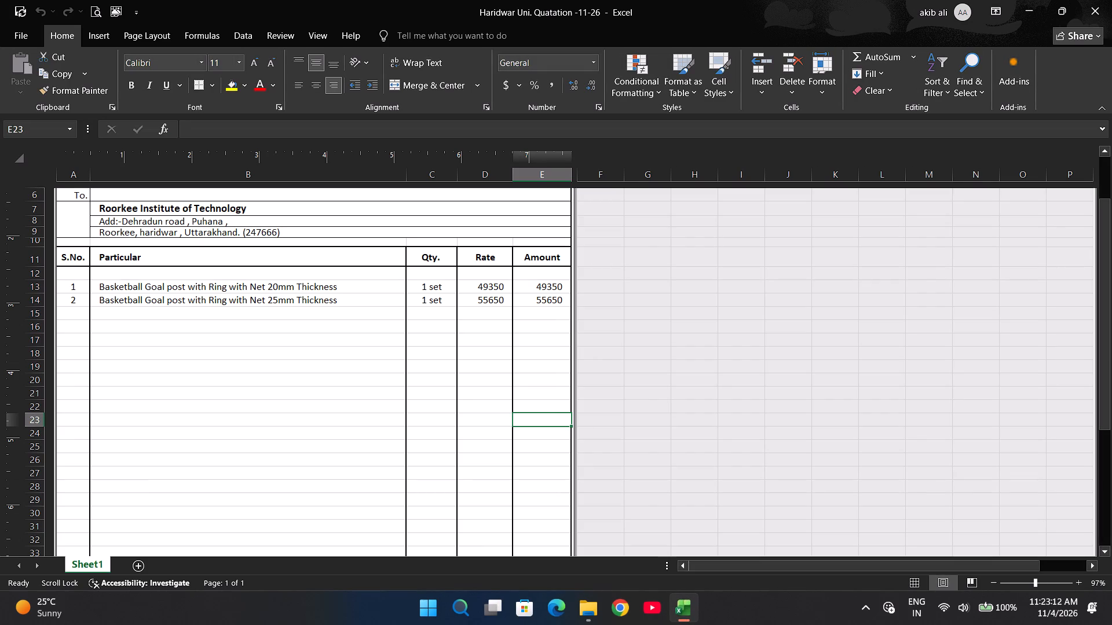
Replace the recipient name Roorkee Institute of Technology in the quotation's To section with "Haidwar University".
scroll(233, 220, "up", 4)
left_click(283, 277)
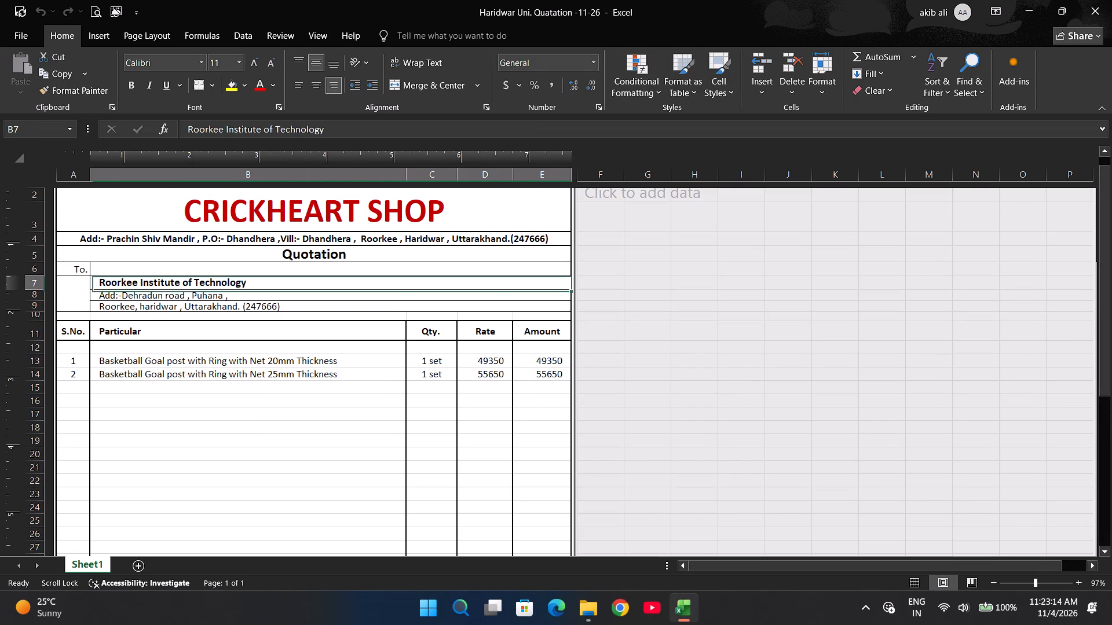
left_click(281, 286)
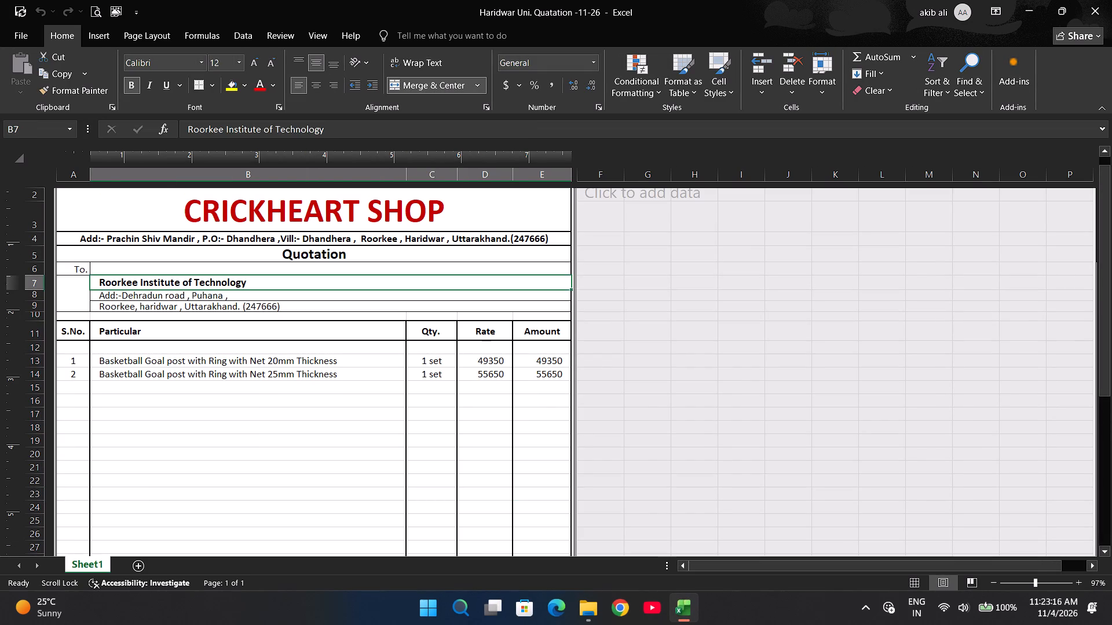
key("BackSpace")
type("Haidwar")
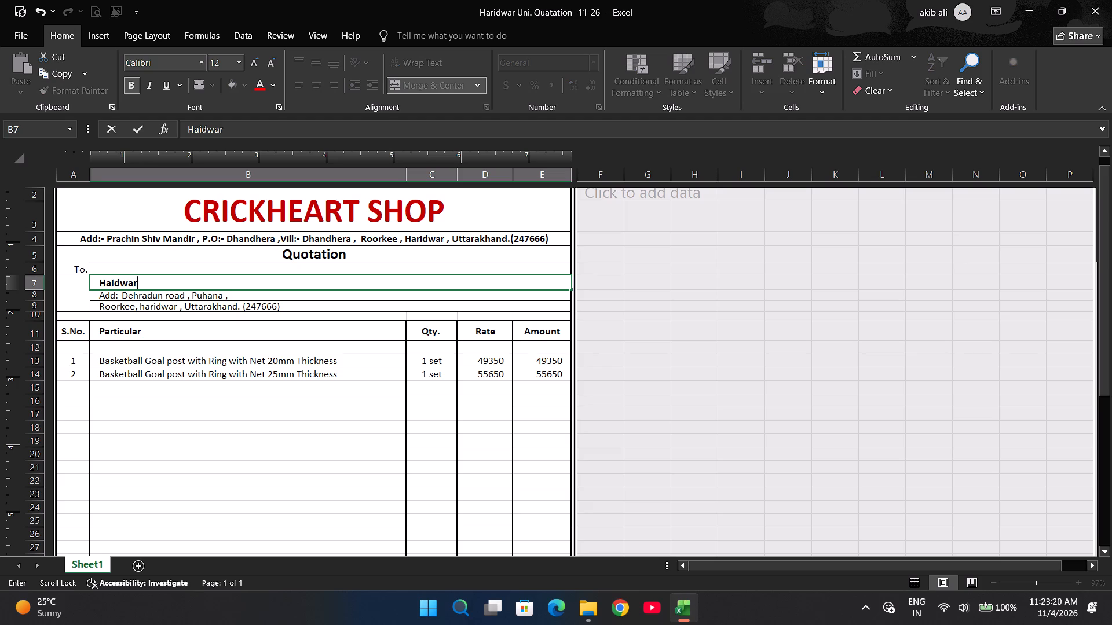
key("space")
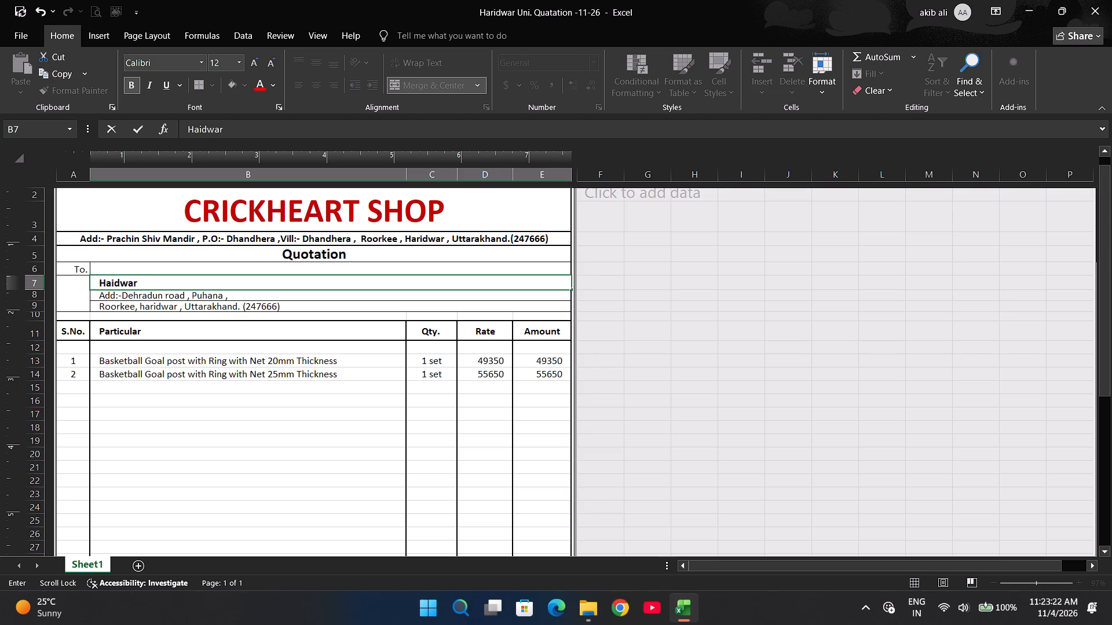
type("Univerit")
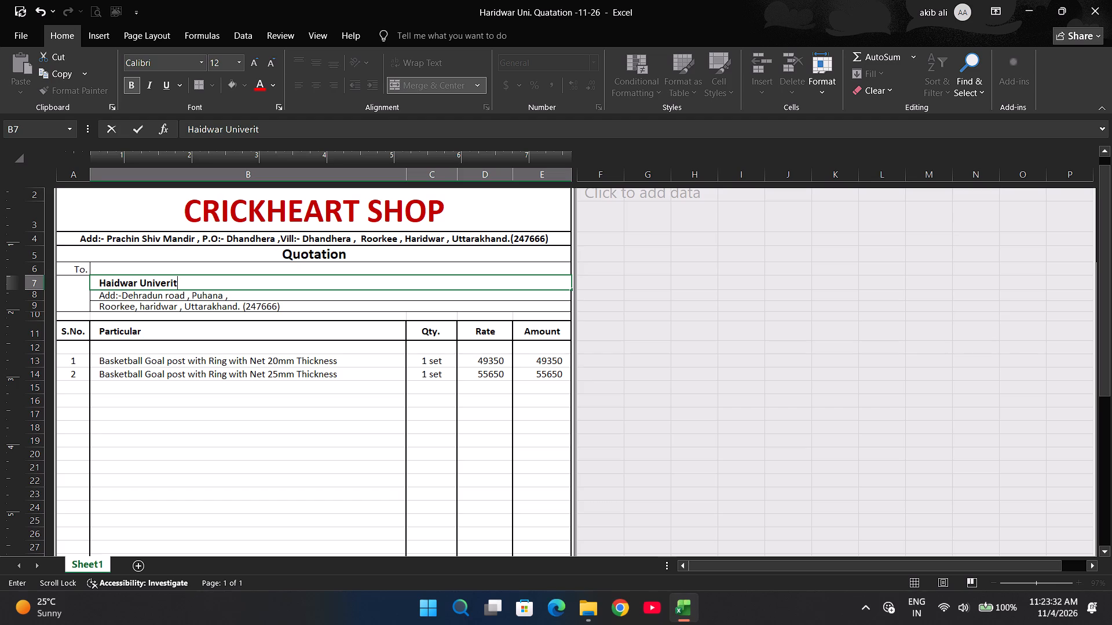
key("BackSpace")
key("BackSpace")
type("sity")
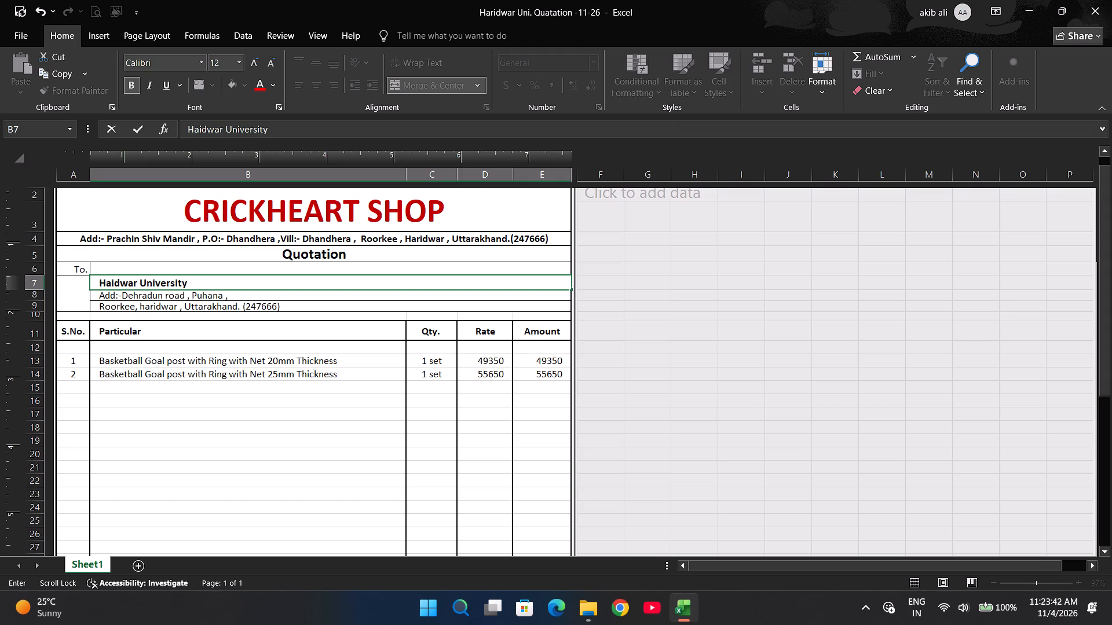
key("space")
Clear the recipient's first address line in the quotation, keeping only the "Add:-" prefix.
double_click(236, 297)
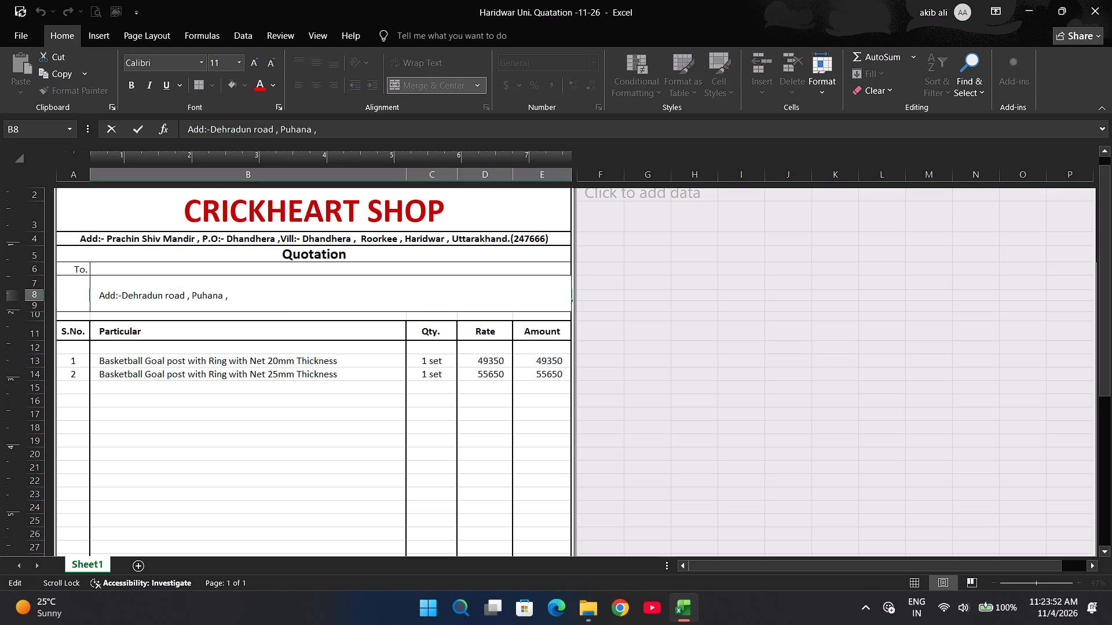
key("BackSpace")
key("BackSpace")
key("BackSpace")
key("BackSpace")
key("BackSpace")
key("BackSpace")
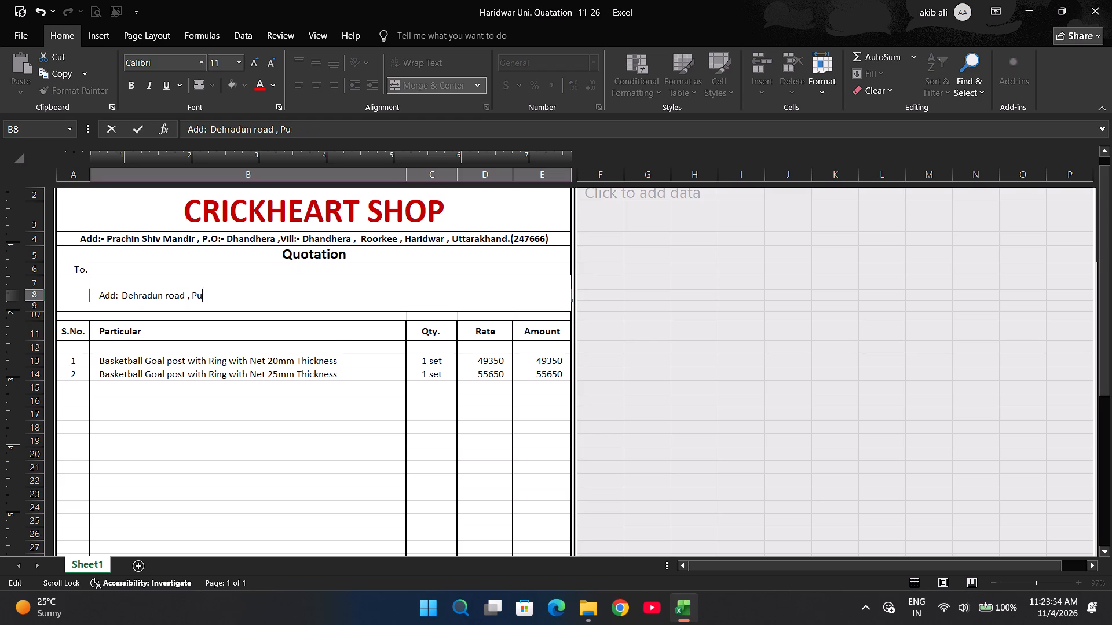
key("BackSpace")
key("BackSpace")
key("BackSpace")
key("BackSpace")
key("BackSpace")
key("BackSpace")
key("BackSpace")
key("BackSpace")
key("BackSpace")
key("BackSpace")
key("BackSpace")
key("BackSpace")
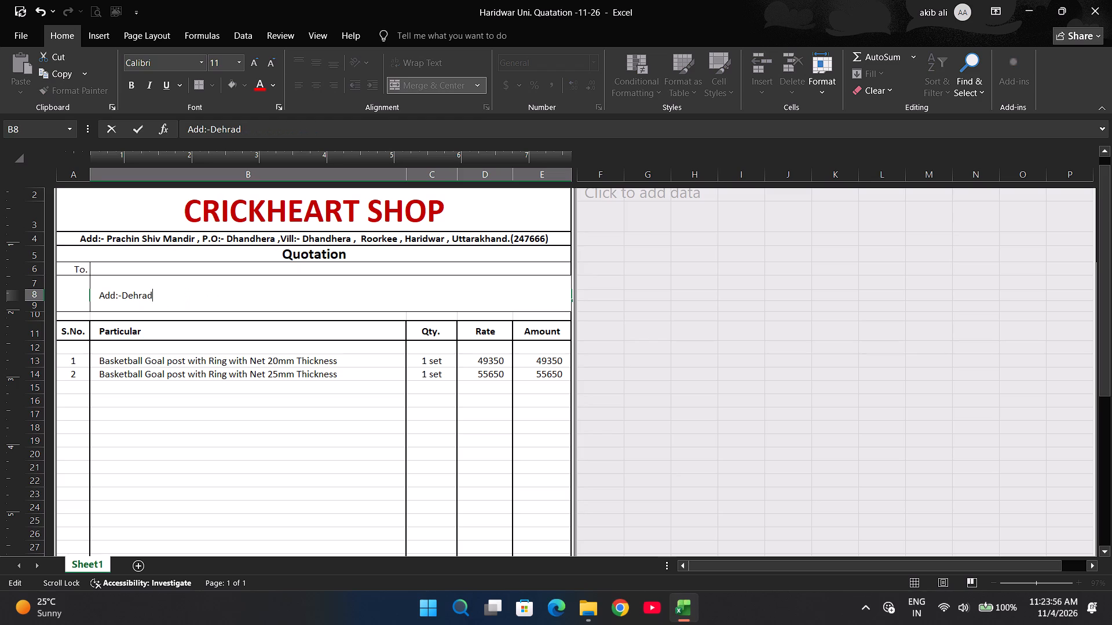
key("BackSpace")
key("BackSpace")
key("BackSpace")
key("BackSpace")
key("BackSpace")
key("BackSpace")
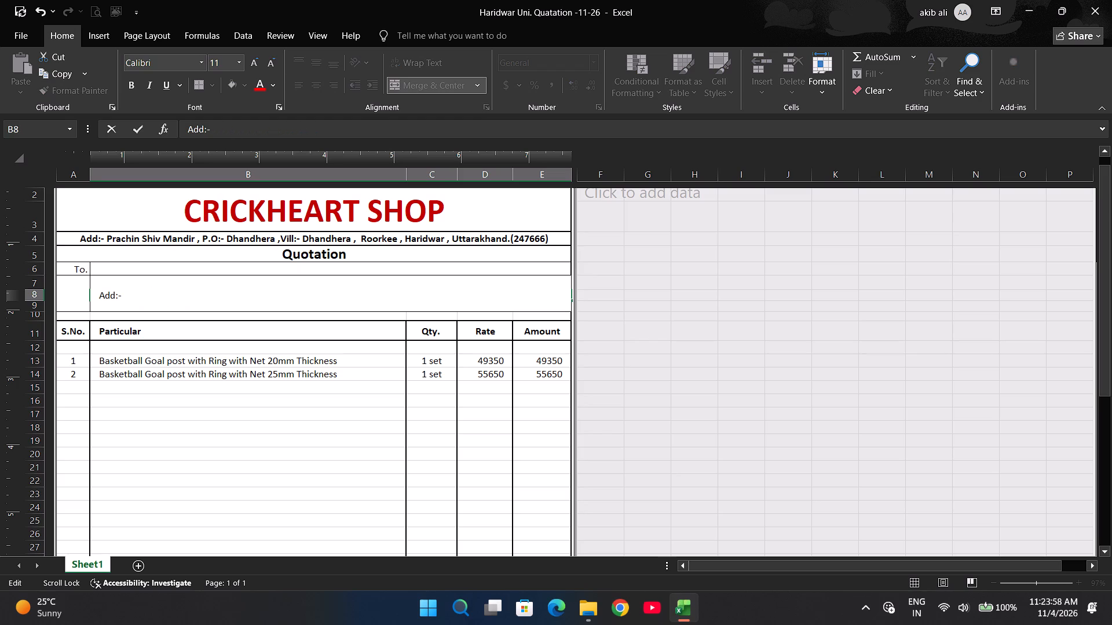
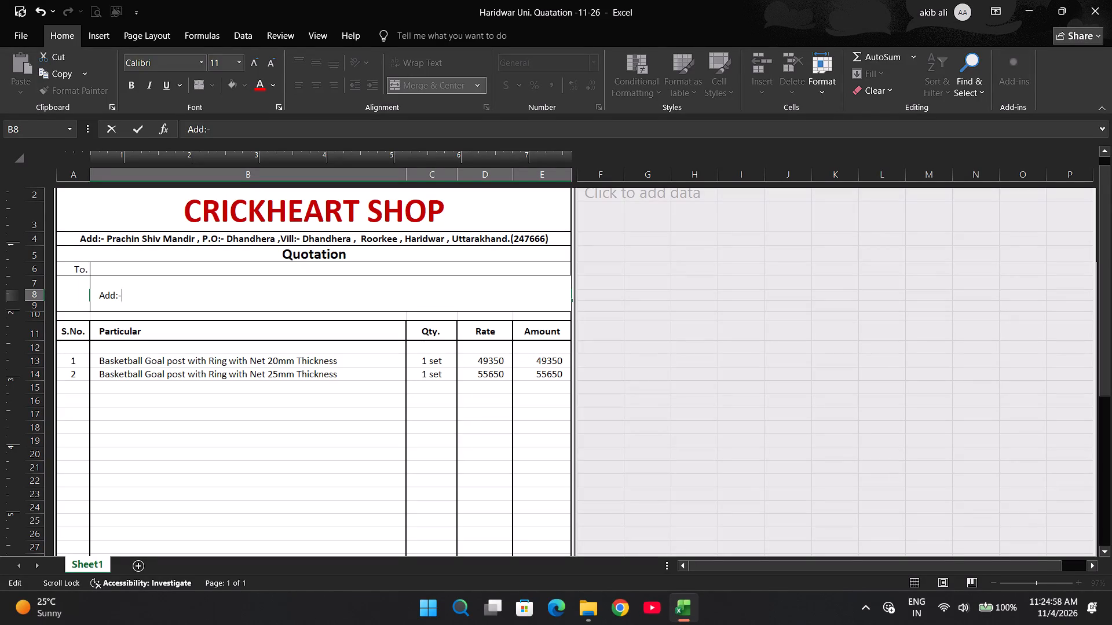
Enter the university's road and locality after the "Add:-" prefix in the recipient's first address line.
left_click(147, 292)
key("space")
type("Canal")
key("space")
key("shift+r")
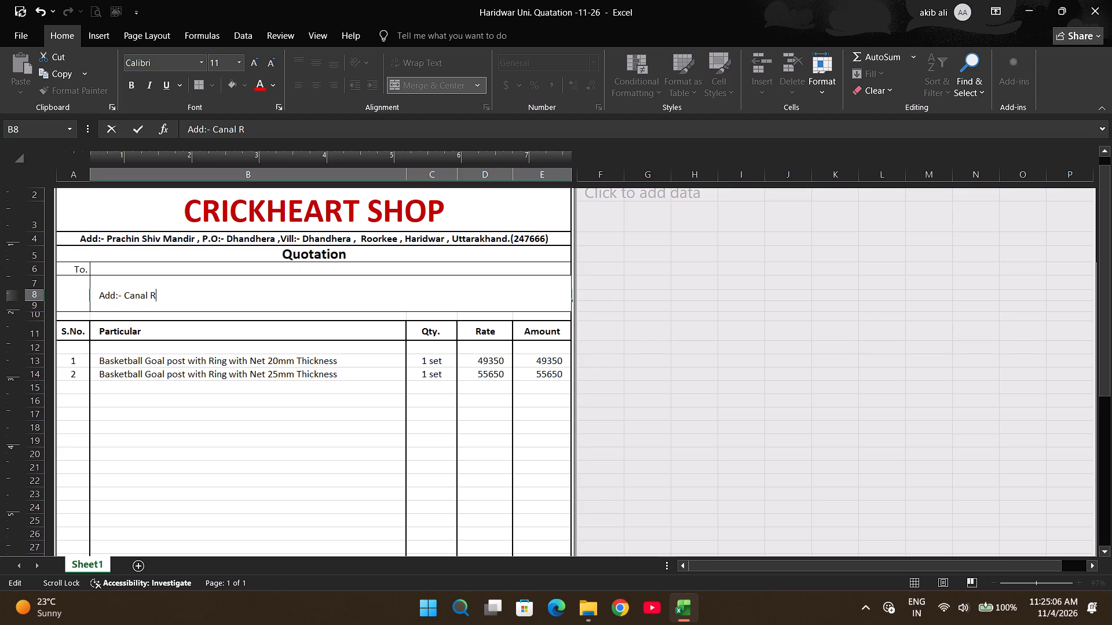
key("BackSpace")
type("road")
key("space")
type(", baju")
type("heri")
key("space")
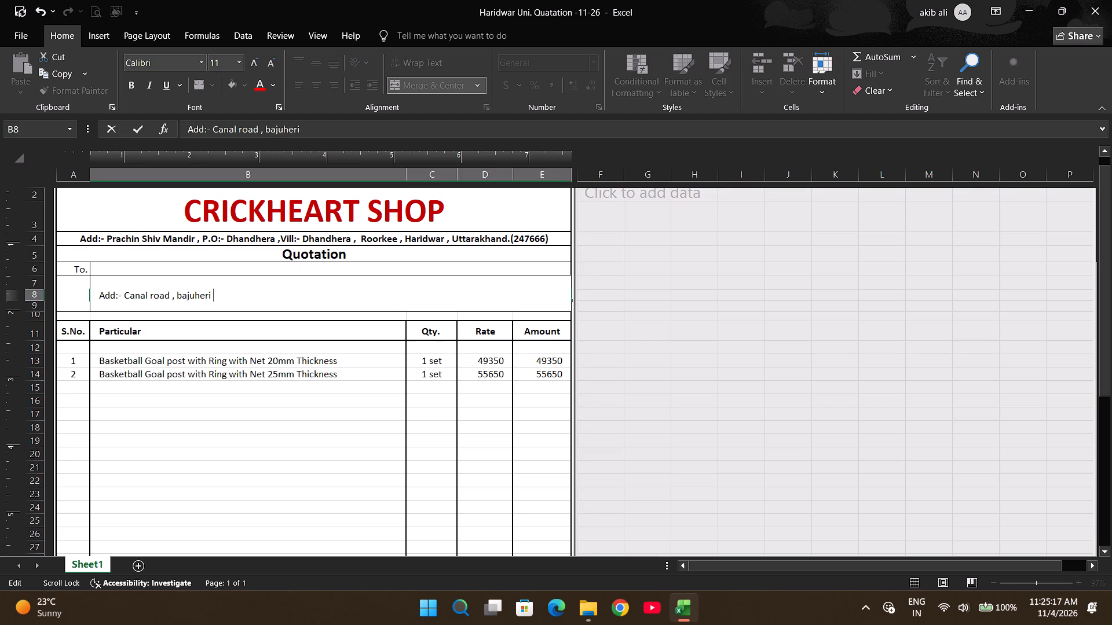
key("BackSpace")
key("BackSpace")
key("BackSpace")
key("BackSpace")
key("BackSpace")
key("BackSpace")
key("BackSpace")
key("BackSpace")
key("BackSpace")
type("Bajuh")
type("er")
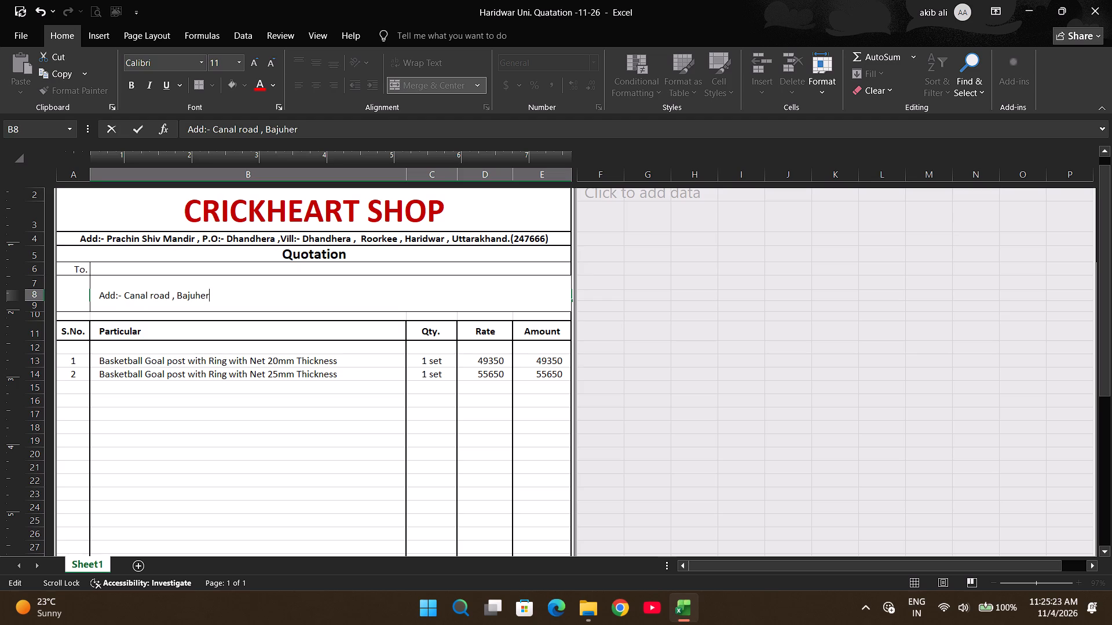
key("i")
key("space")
Extend the recipient's first address line with Roorkee, Haridwar, UK and the postal code in parentheses.
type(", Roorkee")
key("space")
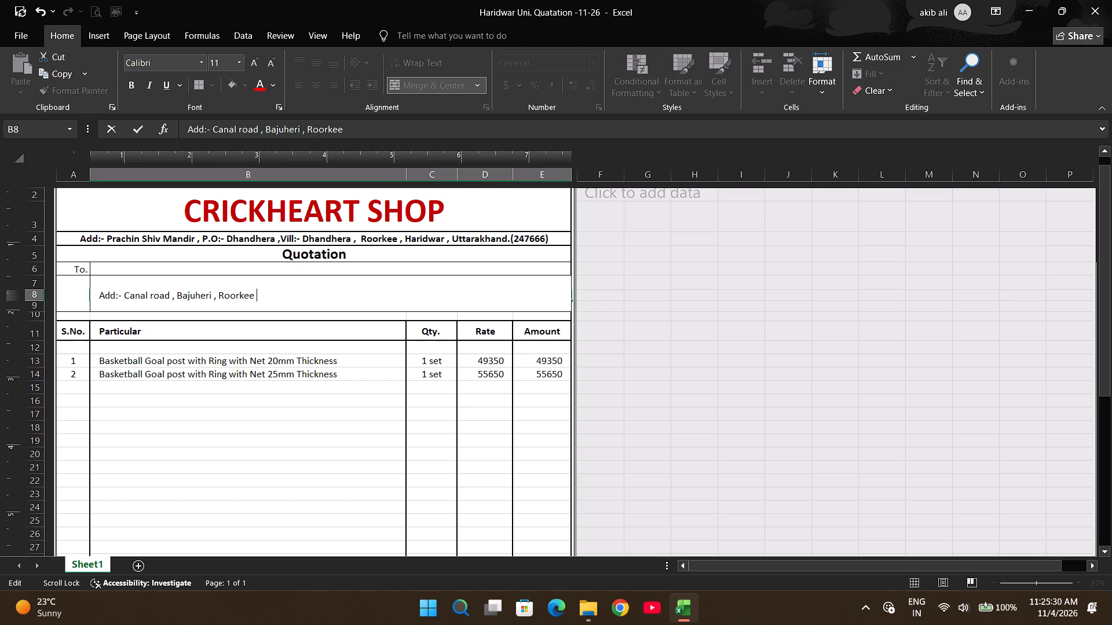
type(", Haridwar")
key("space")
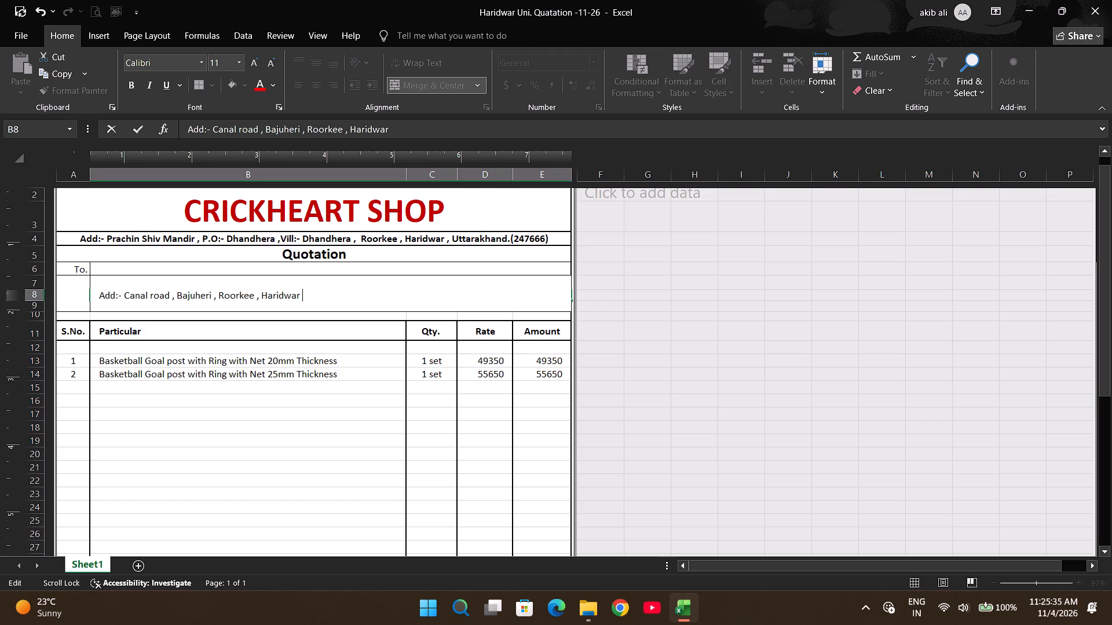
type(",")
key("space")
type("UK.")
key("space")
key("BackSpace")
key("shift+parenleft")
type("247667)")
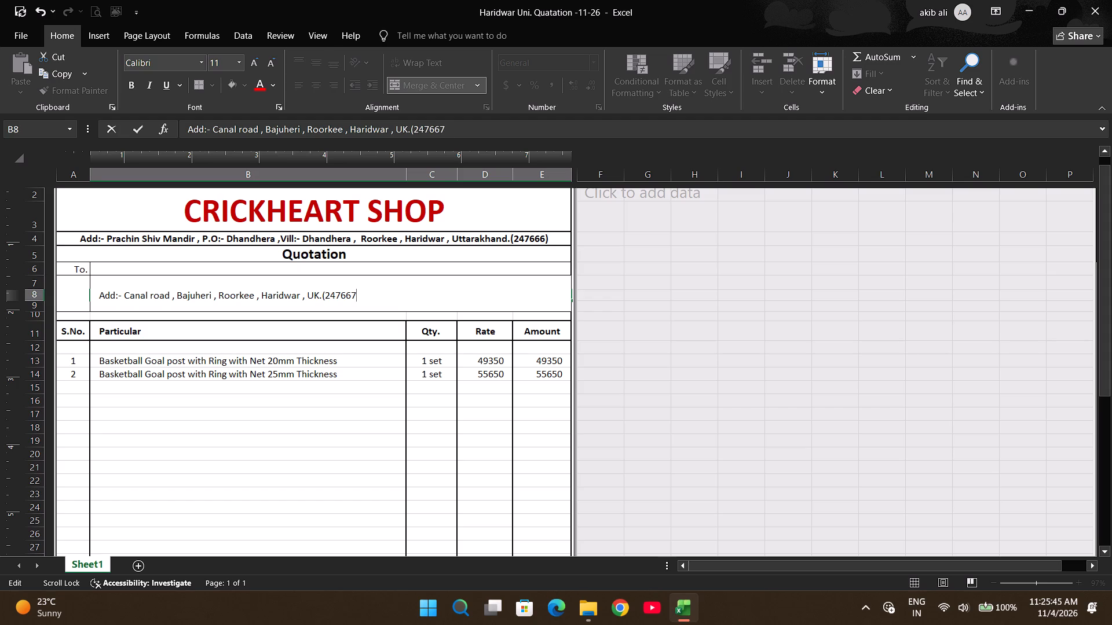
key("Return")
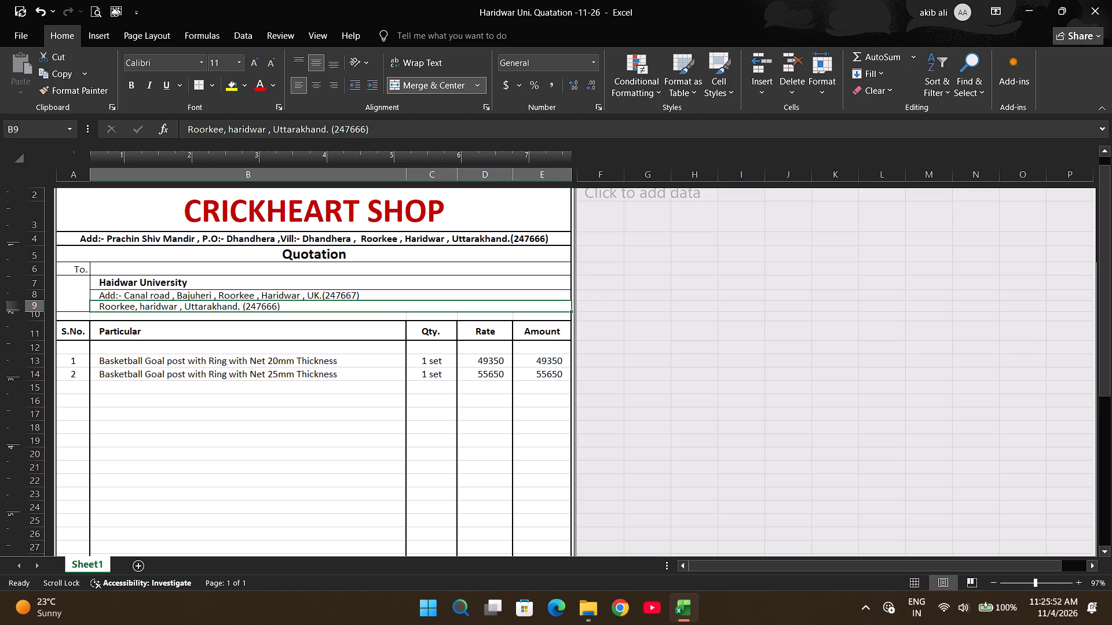
Remove Haridwar, UK and the postal code from the recipient's first address line, ending it with the comma after Roorkee.
left_click(368, 299)
double_click(370, 297)
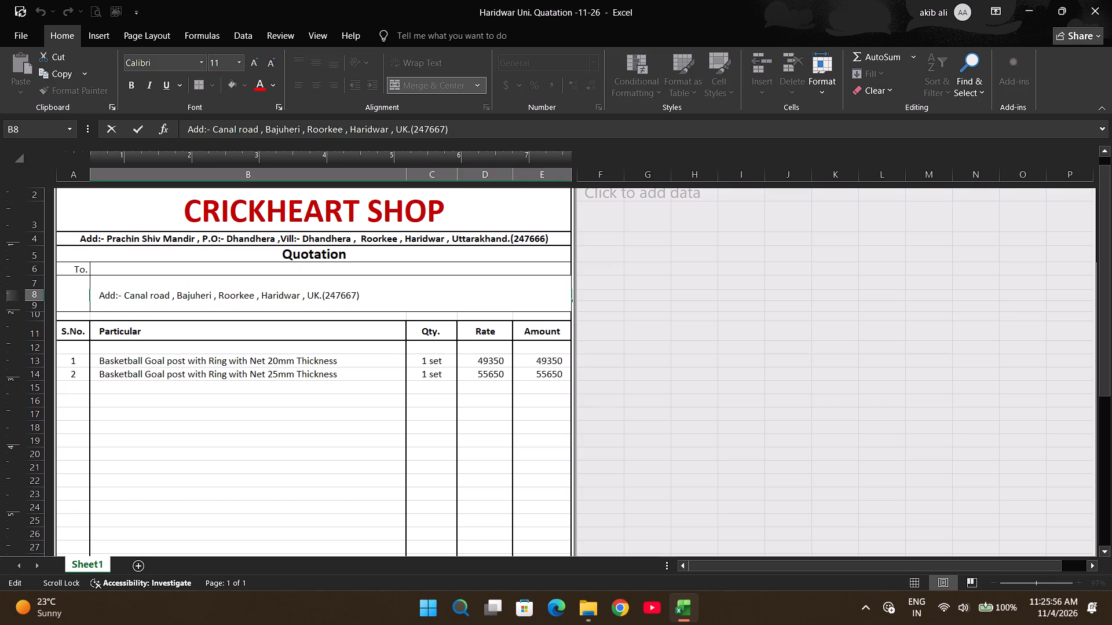
key("BackSpace")
key("BackSpace")
key("BackSpace")
key("BackSpace")
key("BackSpace")
key("BackSpace")
key("BackSpace")
key("BackSpace")
key("BackSpace")
key("BackSpace")
key("BackSpace")
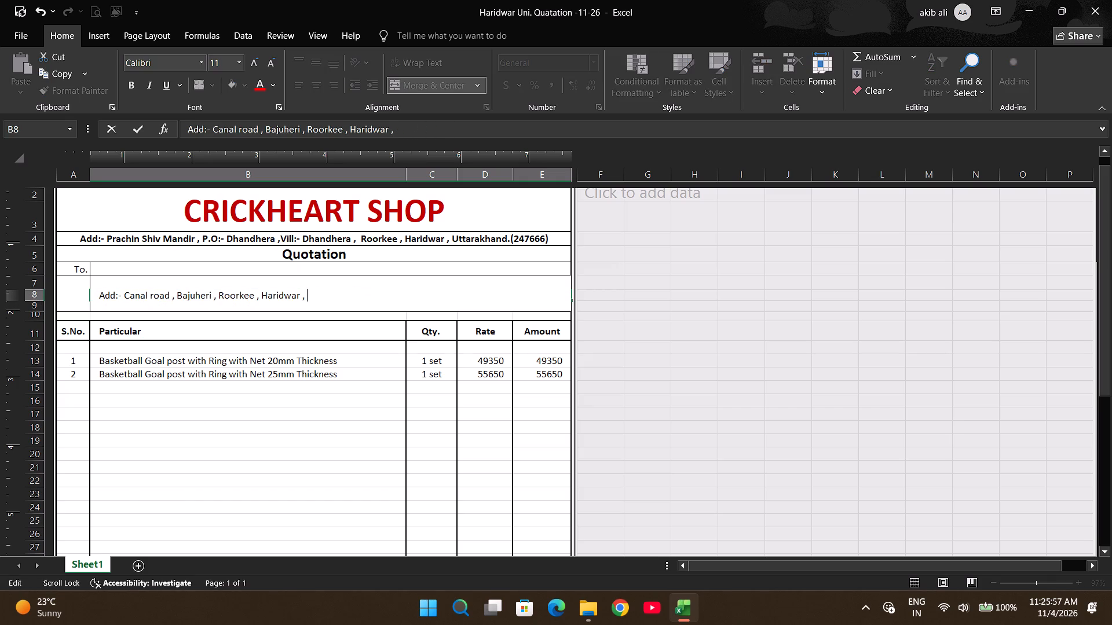
key("BackSpace")
key("BackSpace")
key("BackSpace")
key("BackSpace")
key("BackSpace")
key("BackSpace")
key("BackSpace")
key("BackSpace")
key("BackSpace")
key("BackSpace")
key("BackSpace")
key("BackSpace")
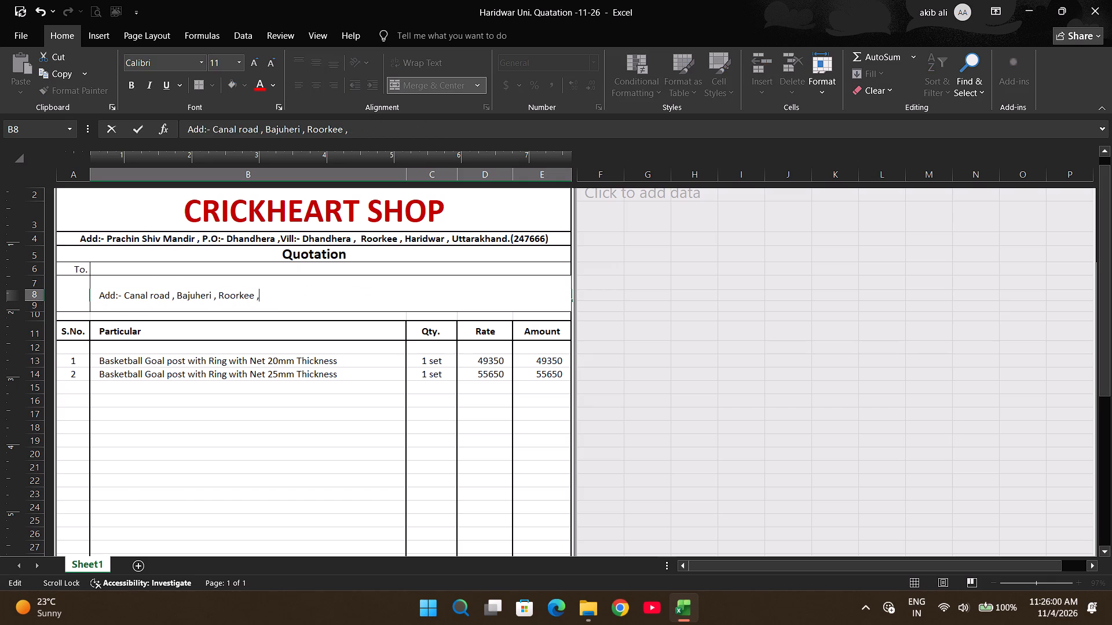
key("Return")
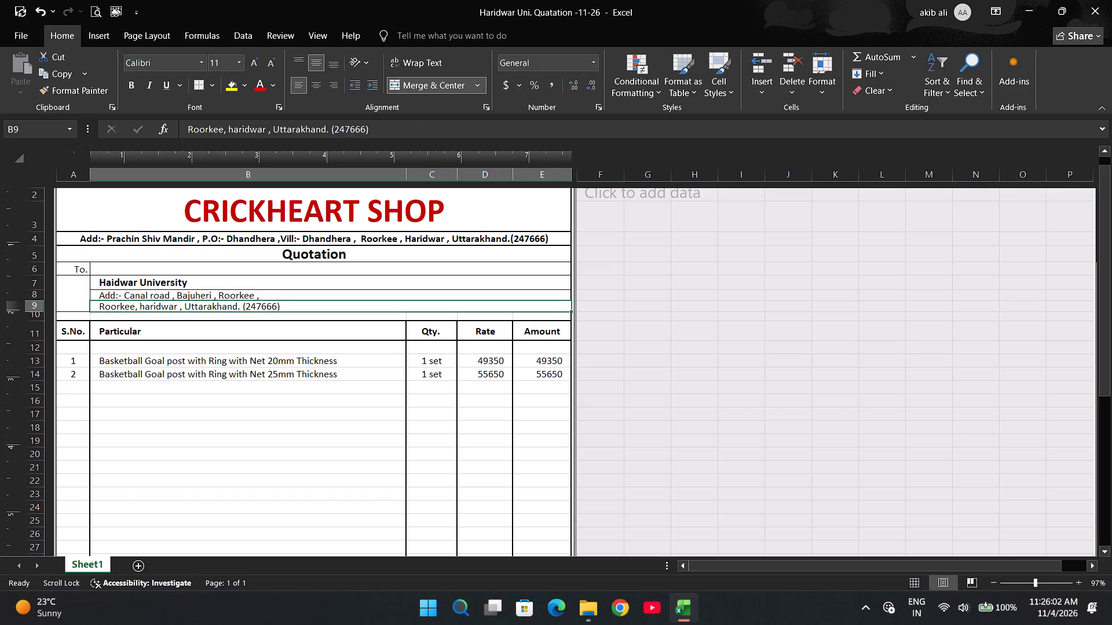
Remove Roorkee from the recipient's first address line so it ends with the comma after the locality.
double_click(263, 294)
key("BackSpace")
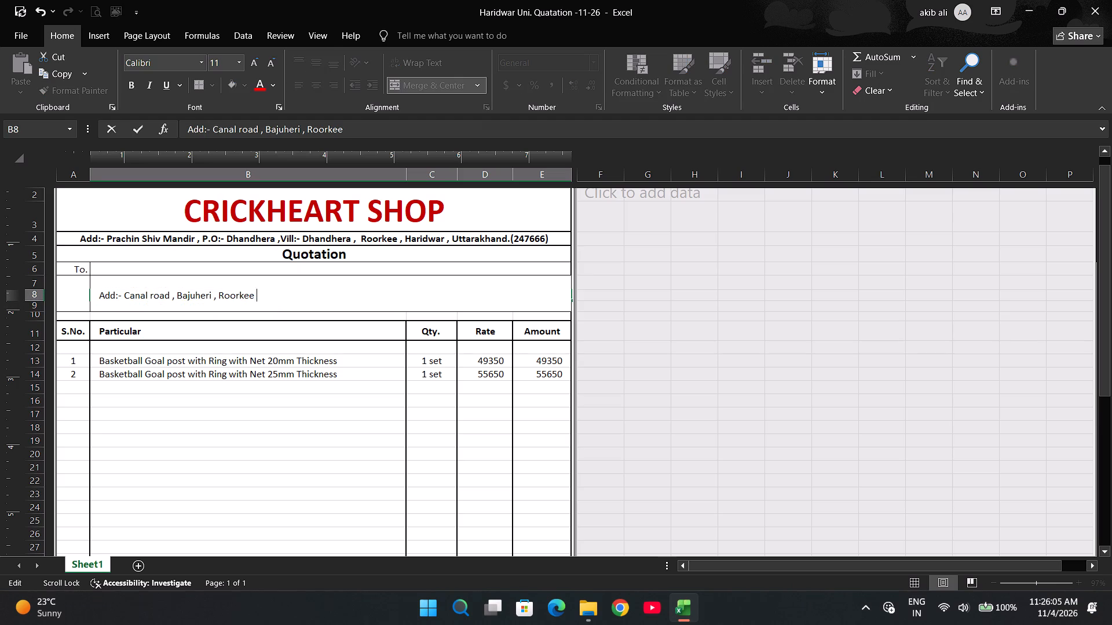
key("BackSpace")
key("BackSpace")
key("BackSpace")
key("BackSpace")
key("BackSpace")
key("BackSpace")
key("BackSpace")
key("BackSpace")
key("BackSpace")
key("Return")
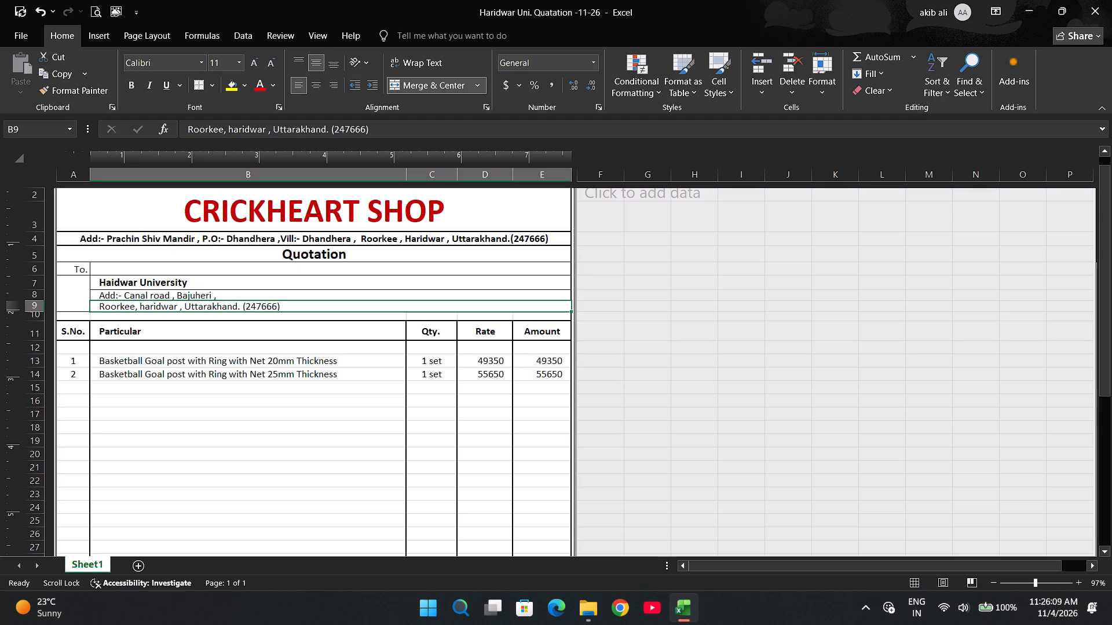
Capitalise the district name as "Haridwar" in the recipient's second address line.
double_click(149, 305)
key("Left")
key("Left")
key("BackSpace")
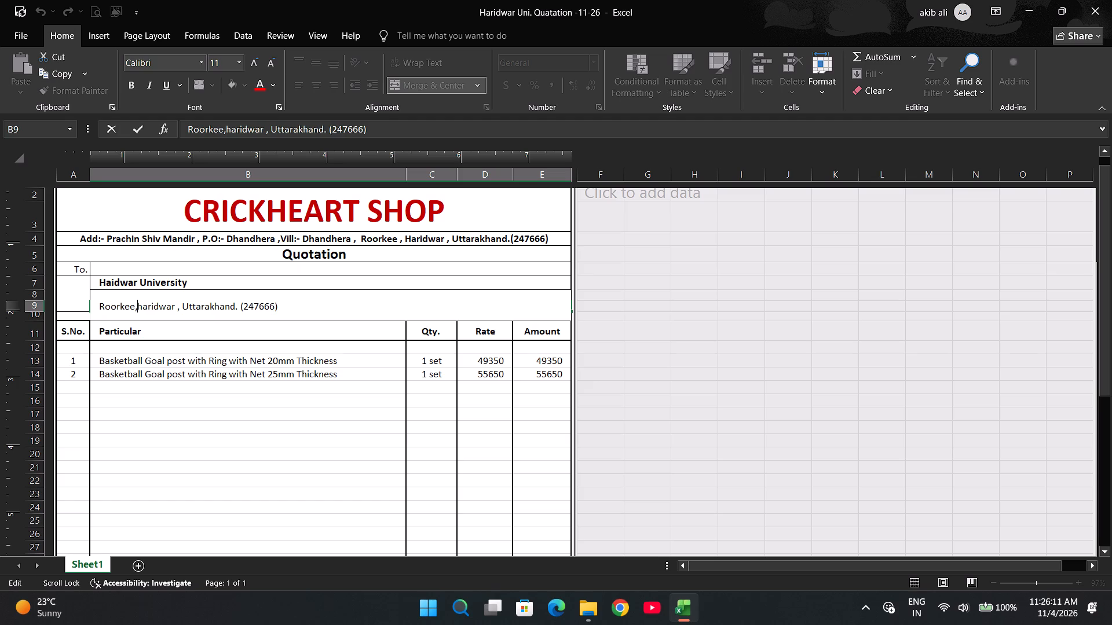
key("shift+h")
key("Return")
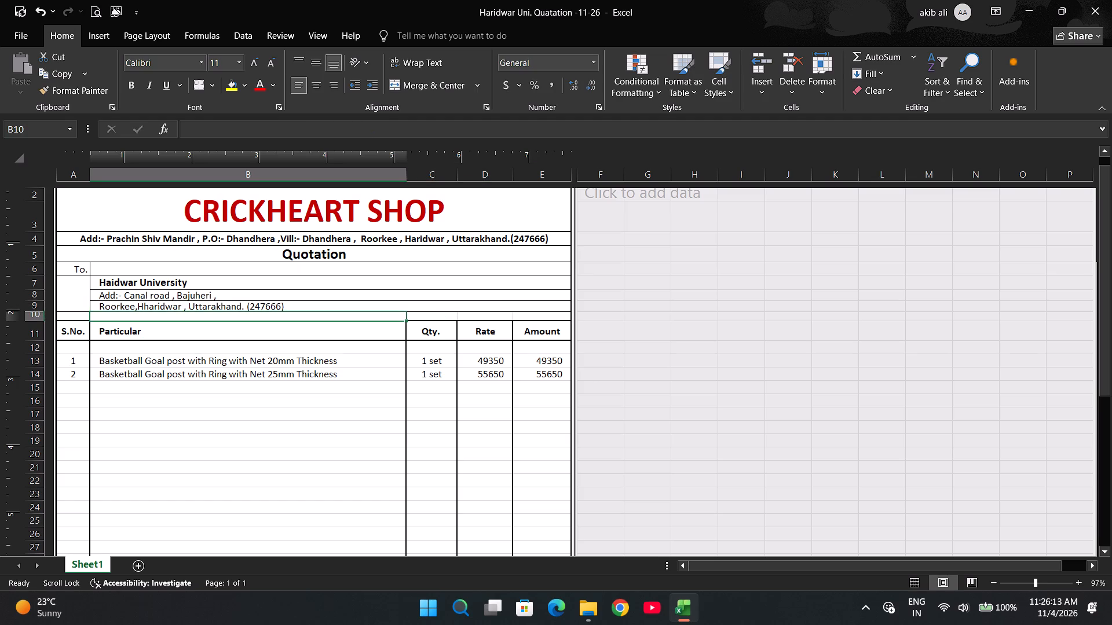
double_click(151, 309)
key("BackSpace")
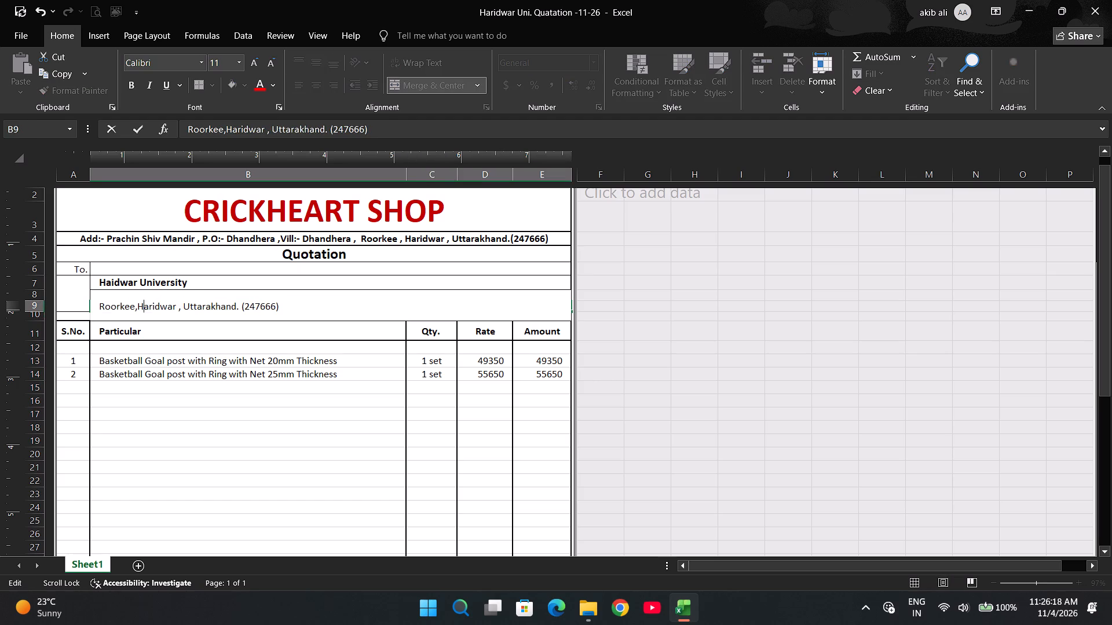
key("Return")
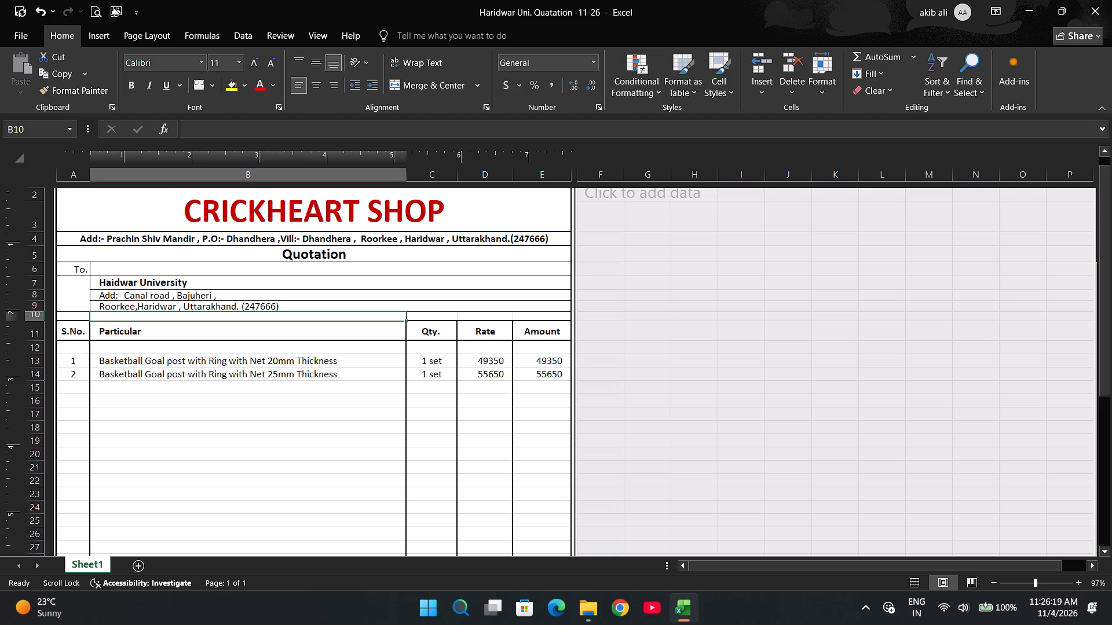
Add a space before and after the comma between Roorkee and Haridwar in the second address line.
double_click(132, 304)
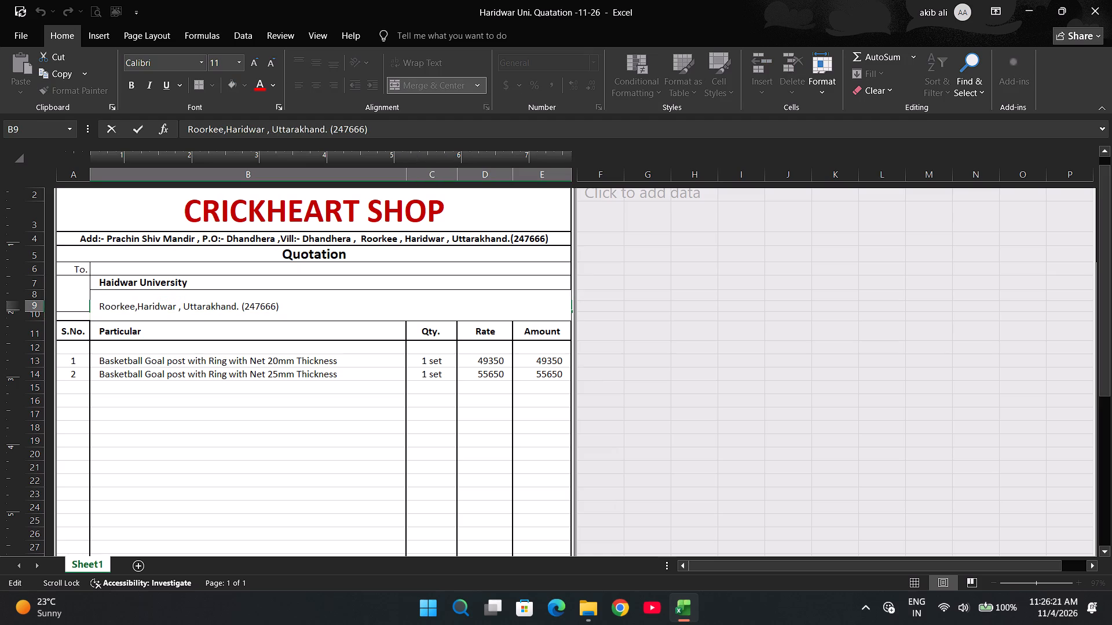
key("Right")
key("space")
key("Right")
key("Right")
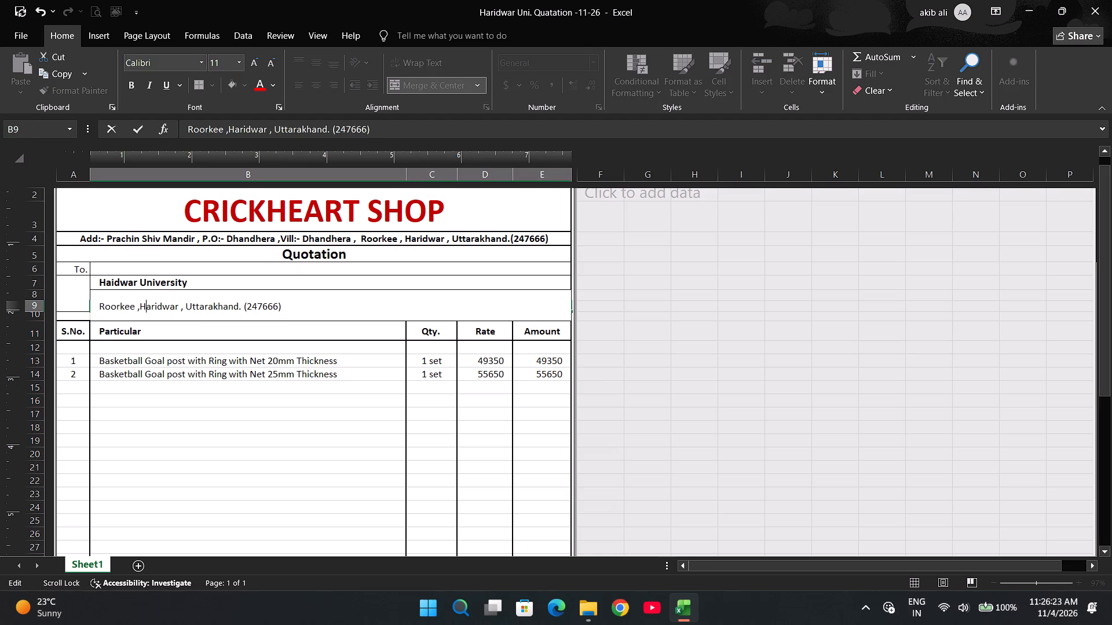
key("Left")
key("space")
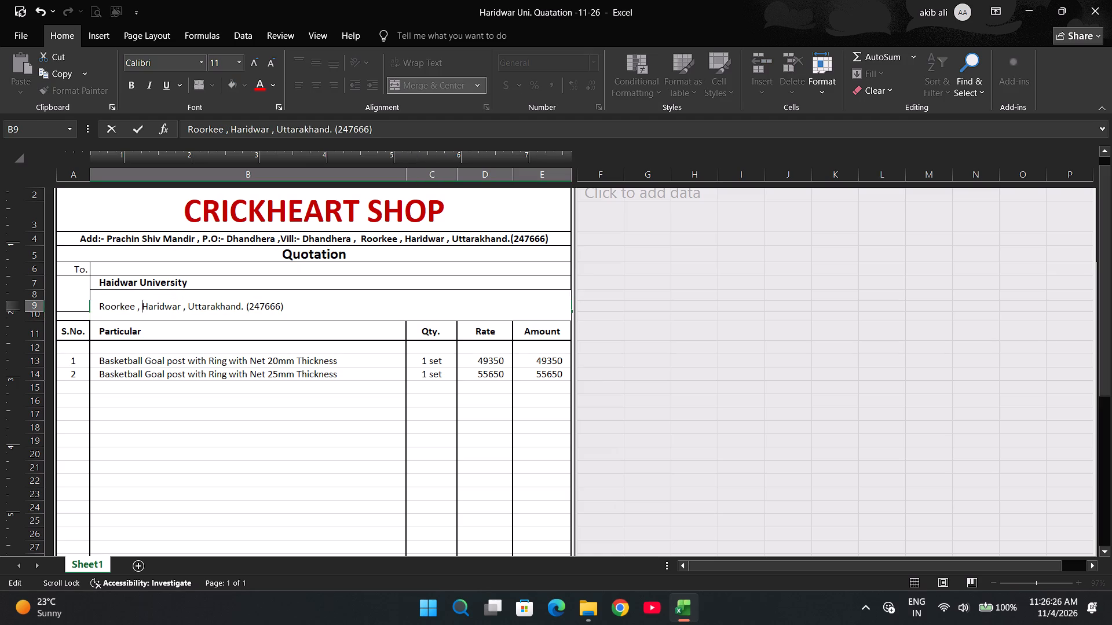
key("Return")
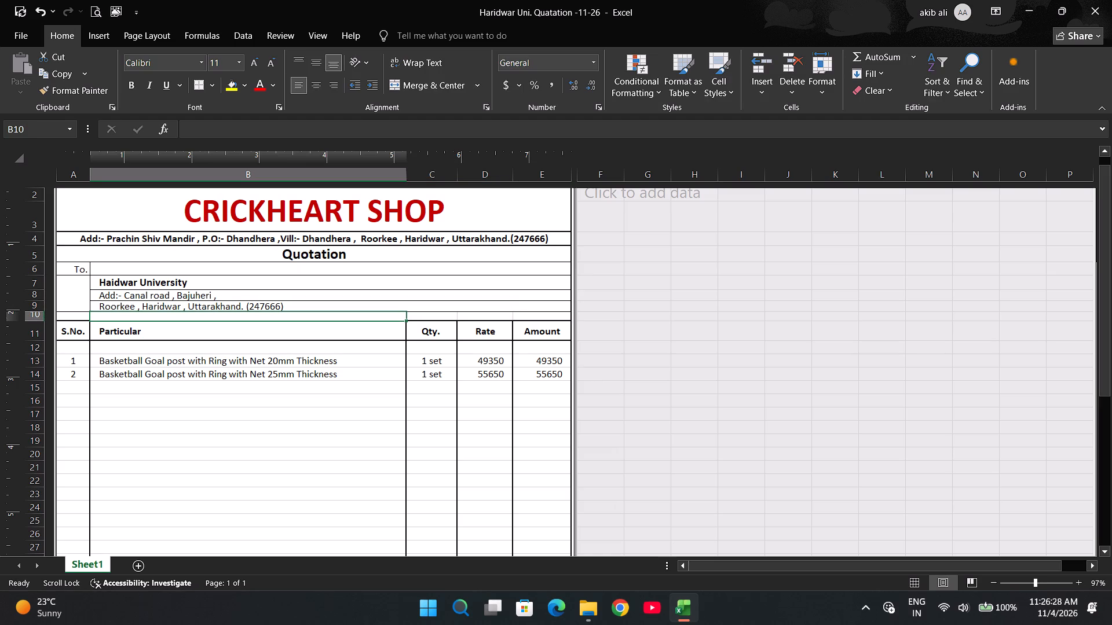
Change the last digit of the postal code in the recipient's second address line to 7.
double_click(279, 305)
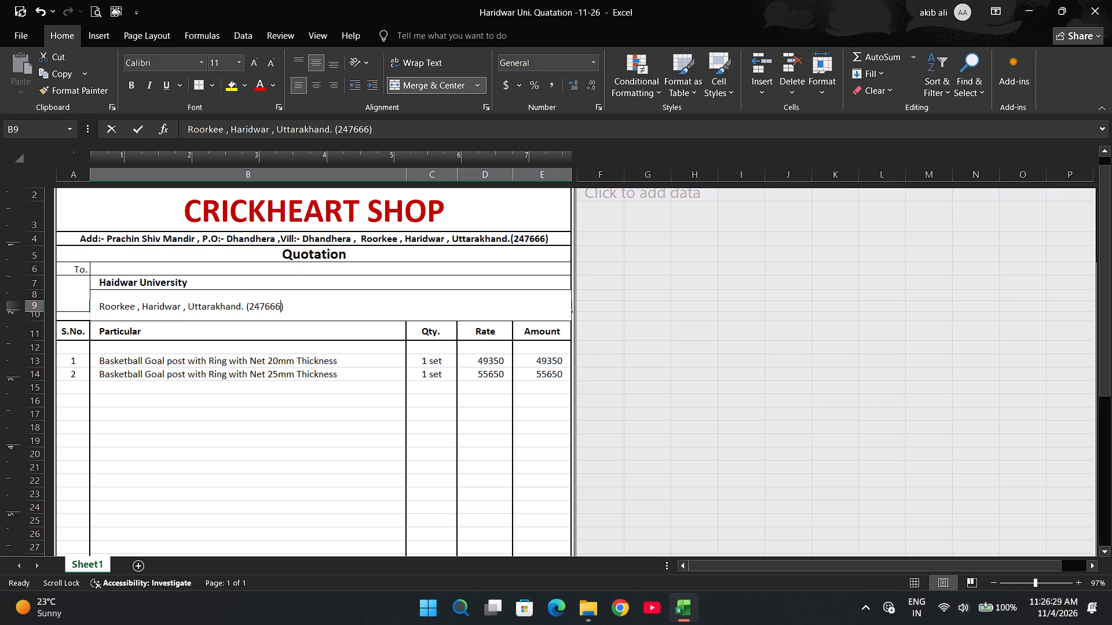
key("BackSpace")
key("7")
key("Return")
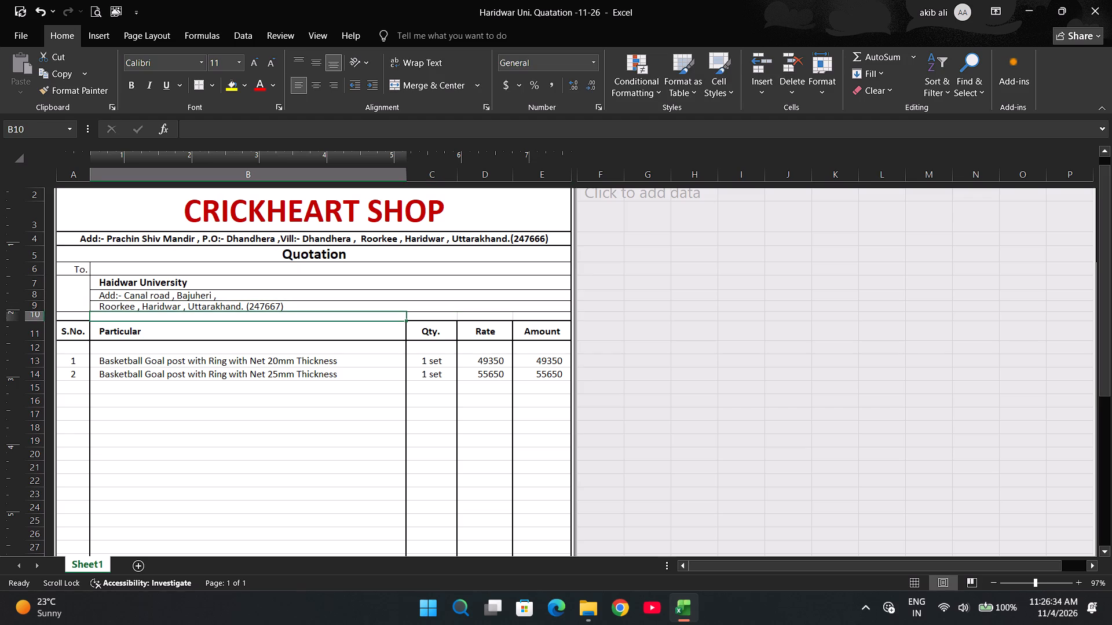
Clear both Basketball Goal post descriptions, items 1 and 2, from the Particular column of the quotation.
left_click(225, 398)
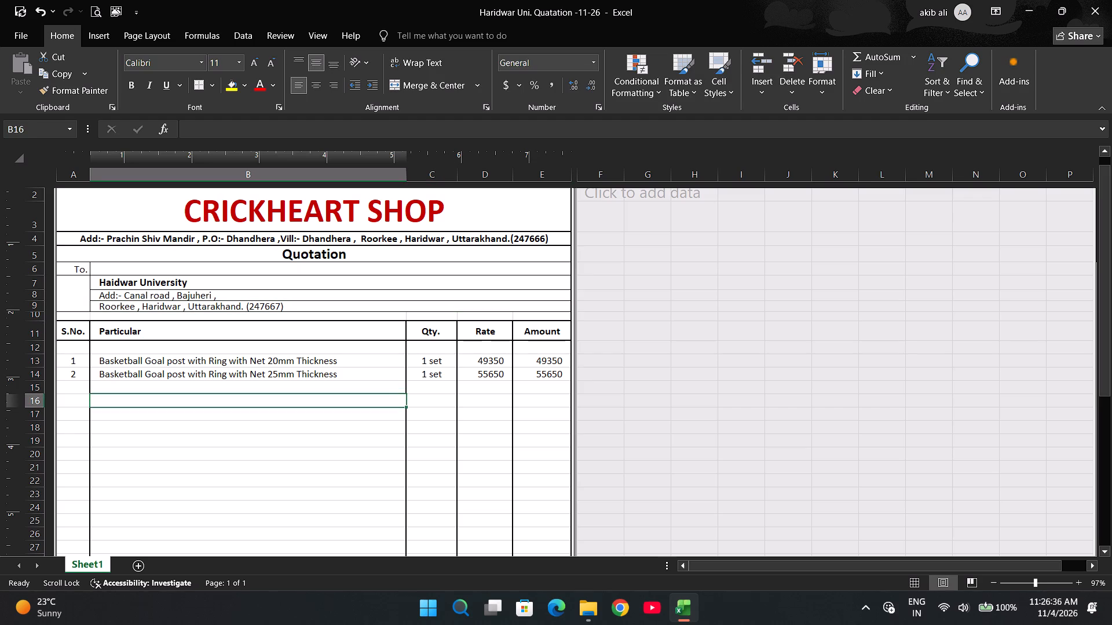
left_click(358, 358)
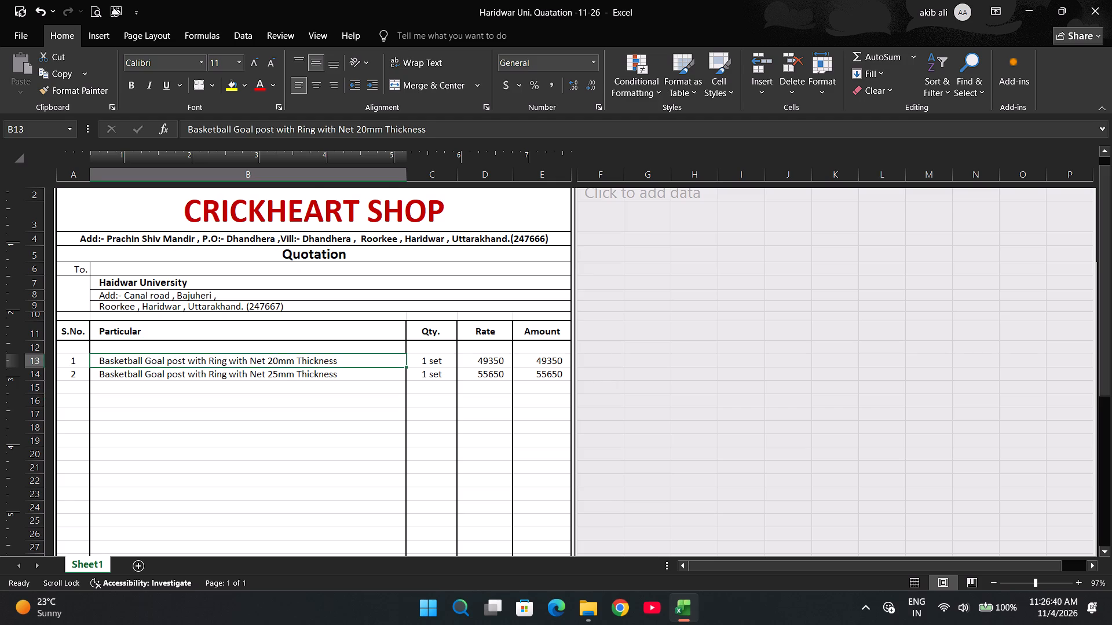
key("BackSpace")
key("Down")
key("Down")
key("BackSpace")
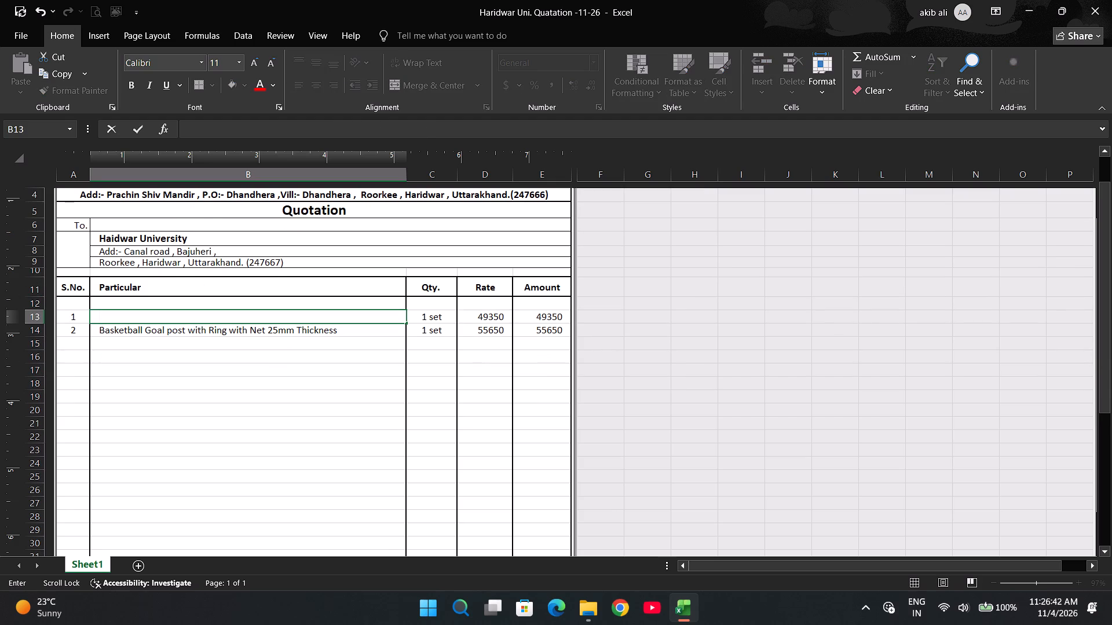
key("Return")
key("BackSpace")
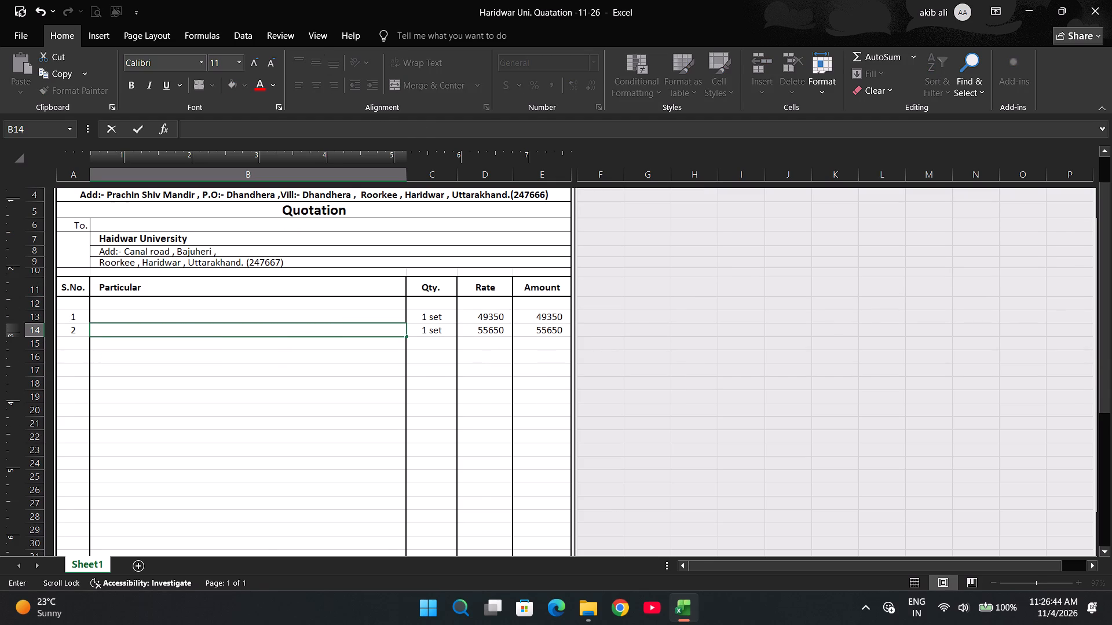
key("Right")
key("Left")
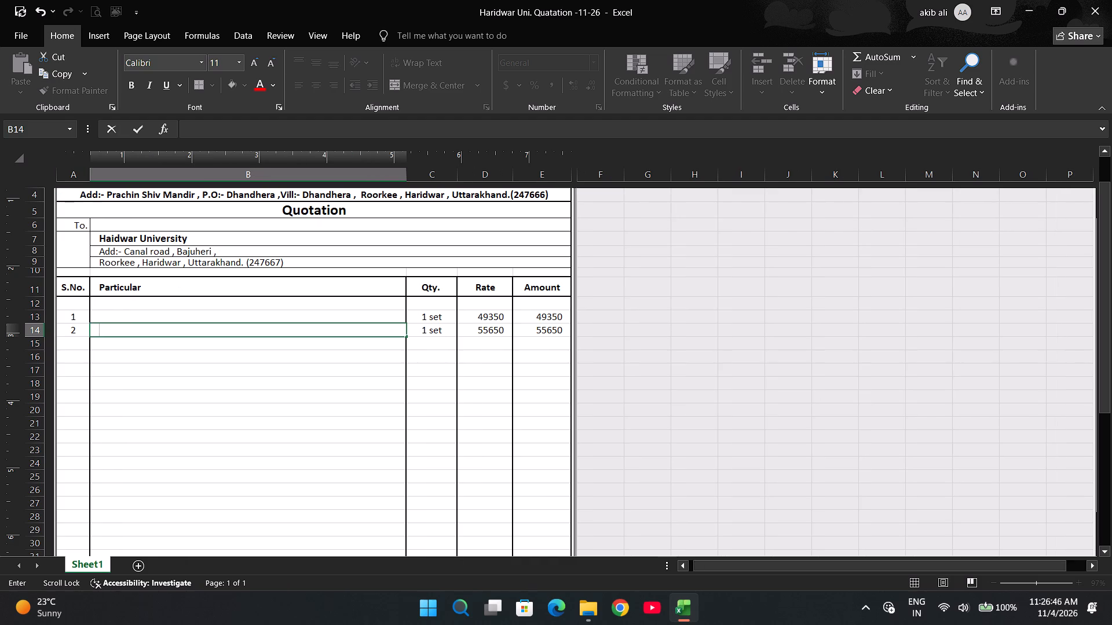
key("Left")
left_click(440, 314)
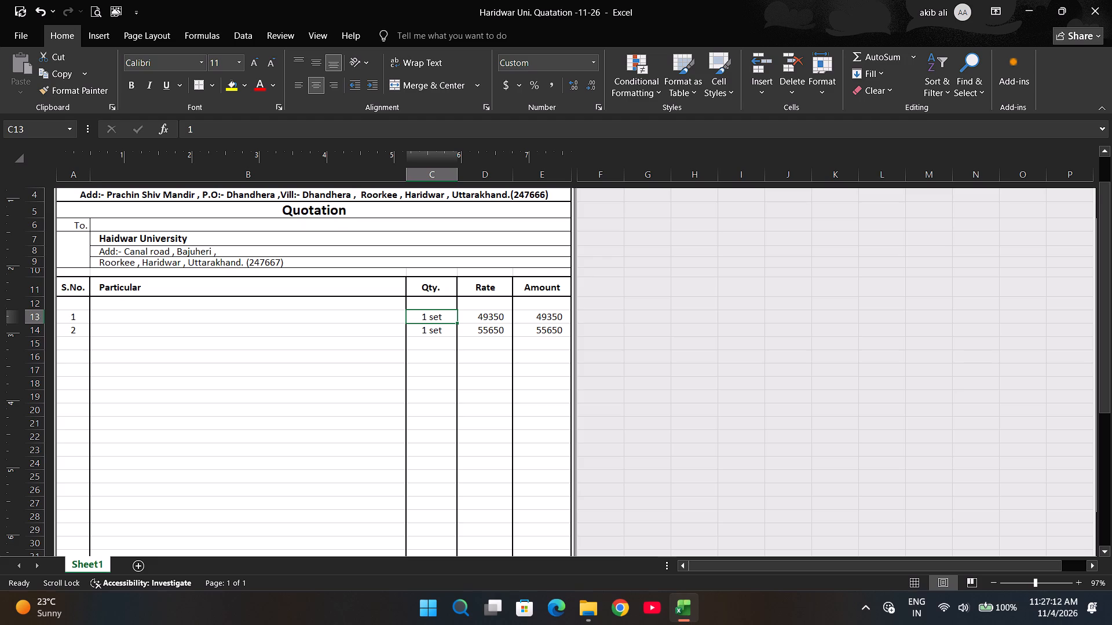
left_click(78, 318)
Start the item 1 description in the Particular column with "Volleyball Kit (".
left_click(121, 317)
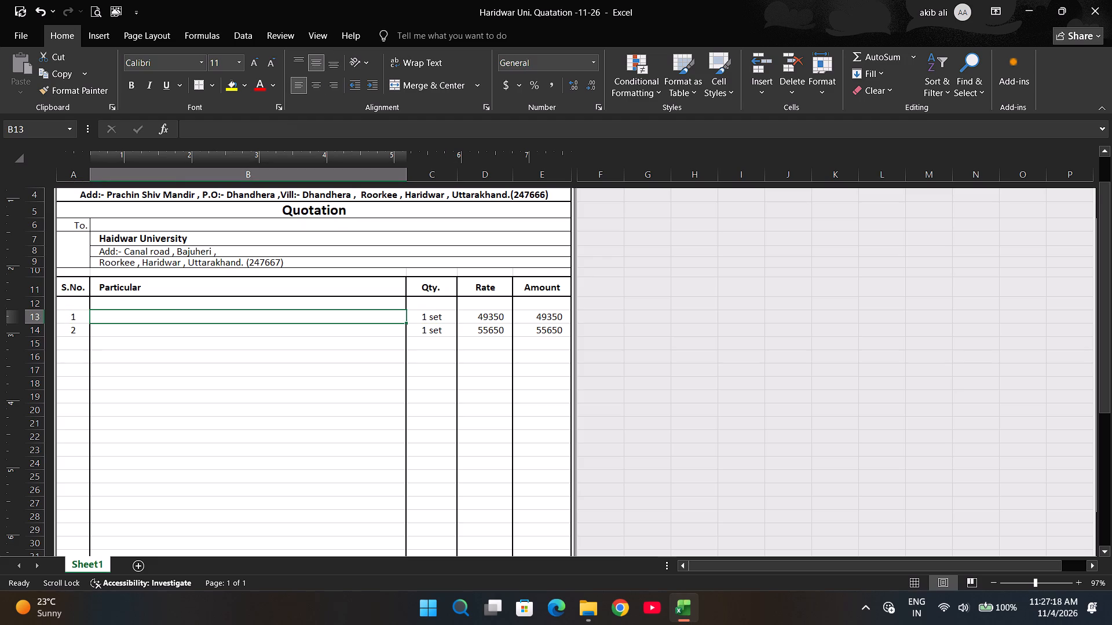
type("Volleyball")
key("space")
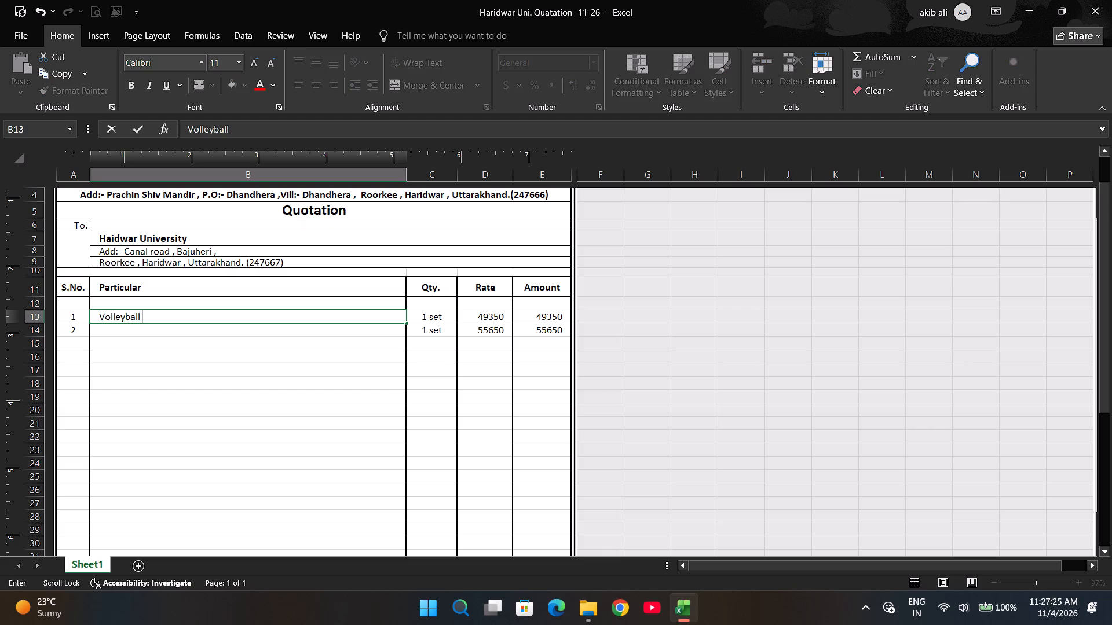
type("Kit")
key("space")
key("shift+parenleft")
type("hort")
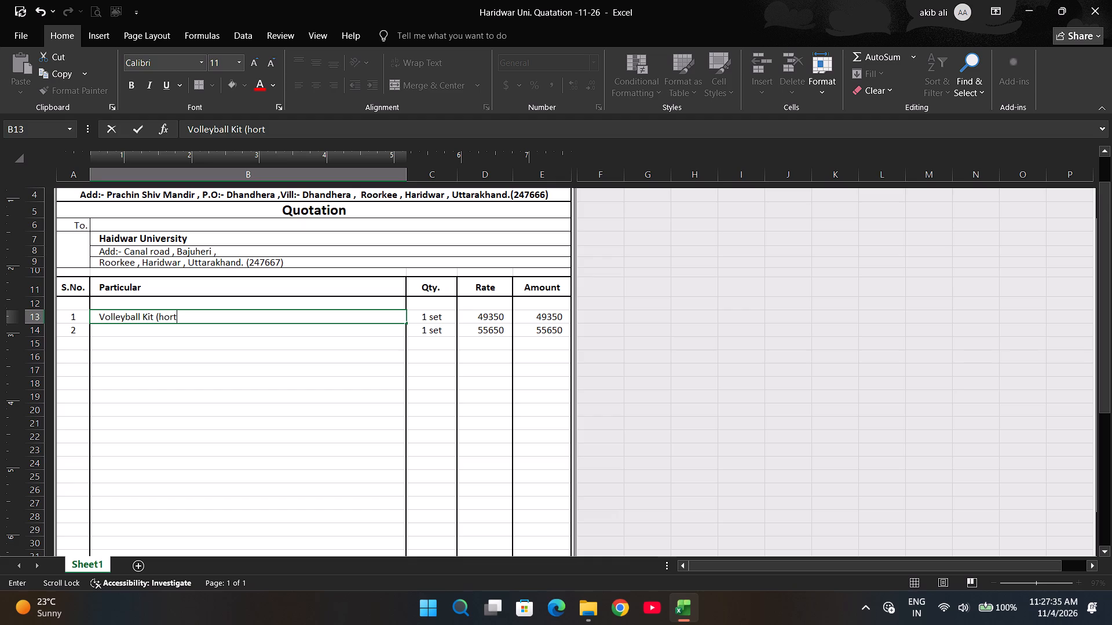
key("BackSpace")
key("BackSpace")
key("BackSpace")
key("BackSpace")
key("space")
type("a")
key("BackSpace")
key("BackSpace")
Continue the item 1 description with a space after the opening bracket, followed by "Shorts&ssando".
key("space")
key("a")
key("BackSpace")
key("shift+s")
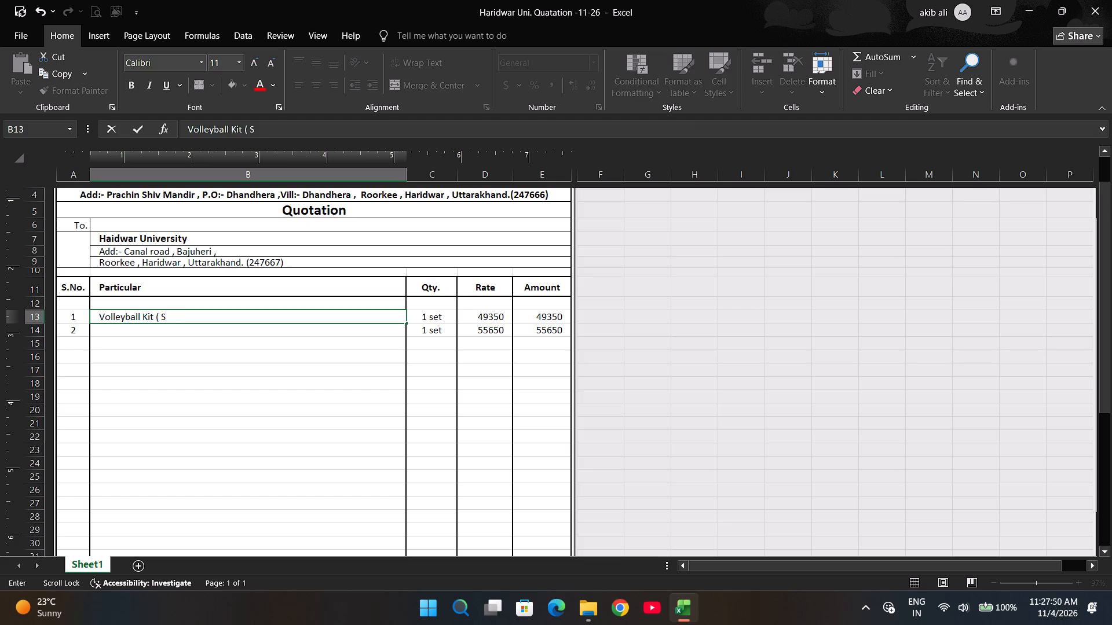
type("ando")
key("space")
key("BackSpace")
key("7")
key("BackSpace")
key("7")
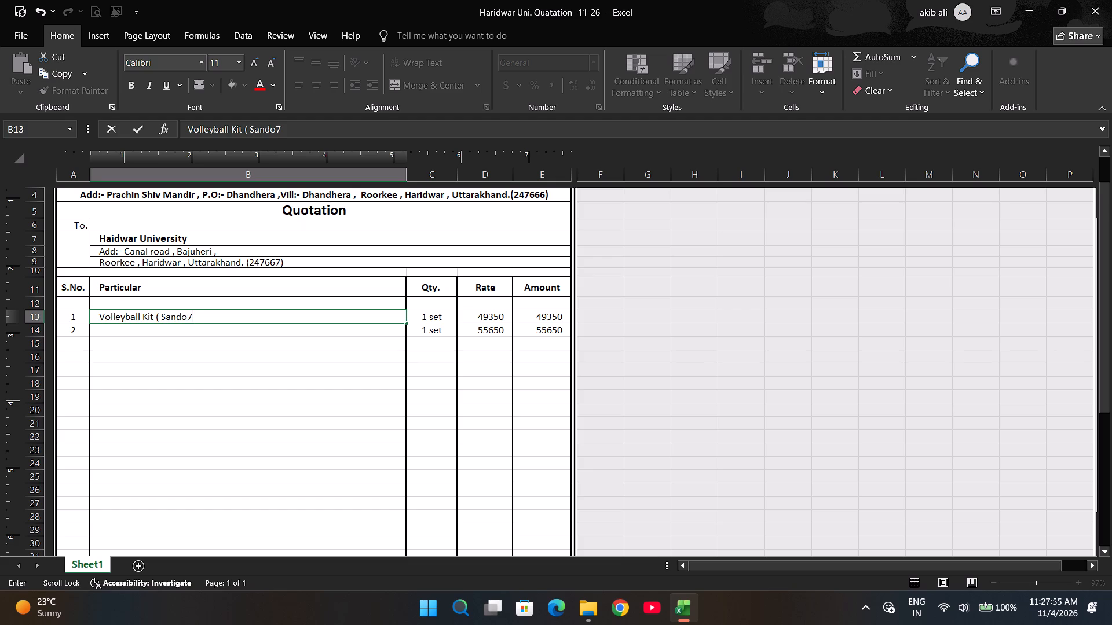
key("BackSpace")
key("shift+ampersand")
key("BackSpace")
key("BackSpace")
key("BackSpace")
key("BackSpace")
key("BackSpace")
type("Hort")
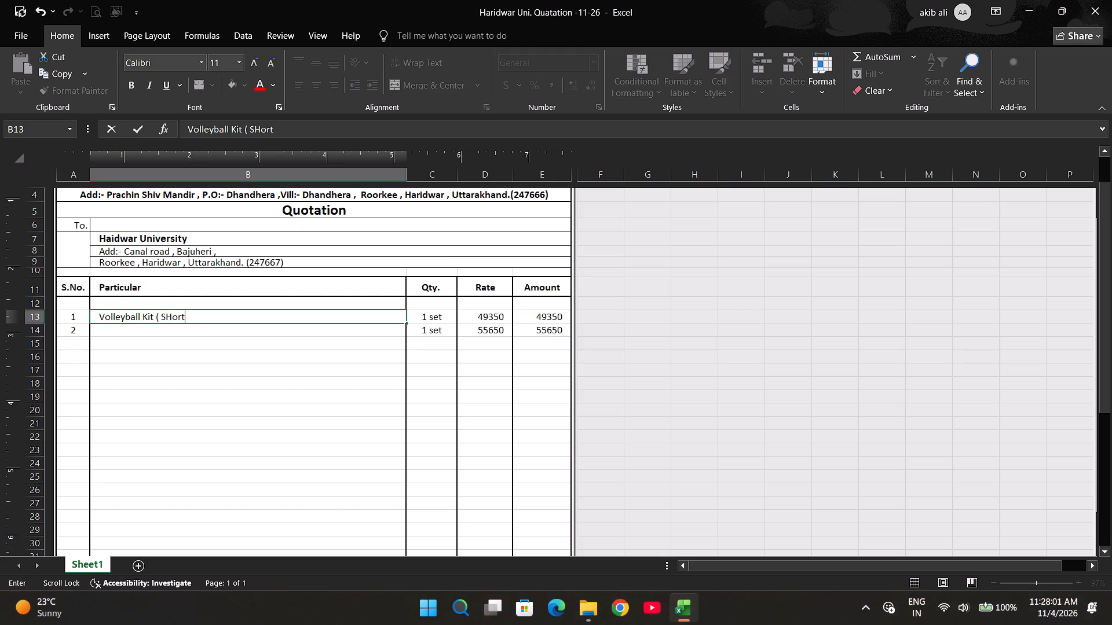
key("BackSpace")
key("BackSpace")
key("BackSpace")
key("BackSpace")
type("horts")
key("shift+ampersand")
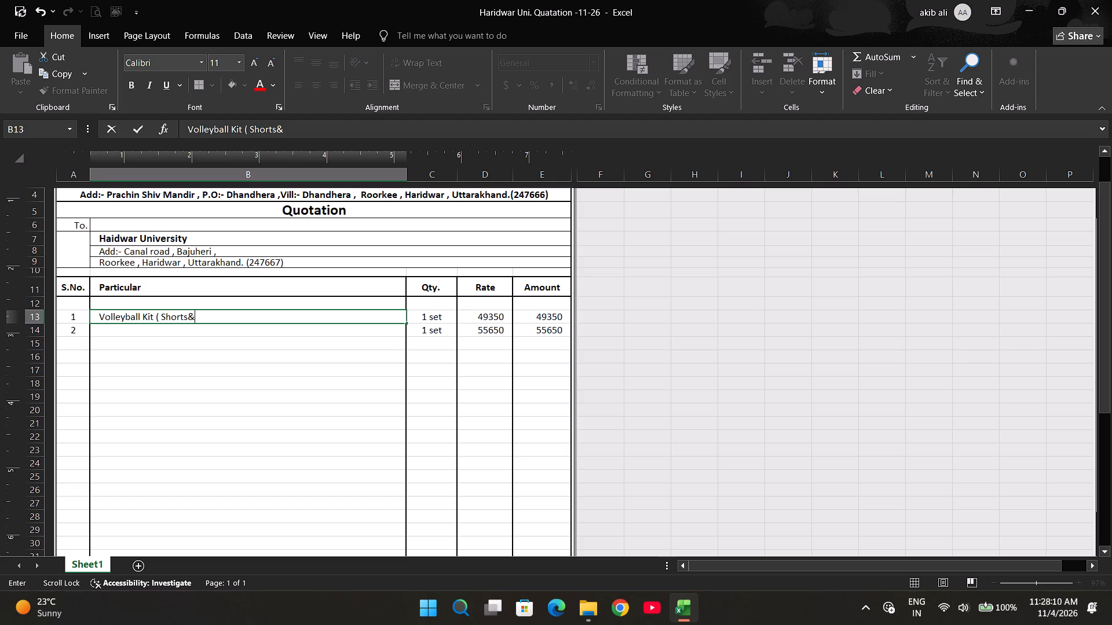
type("ssando")
Correct "ssando" to "Sando" in the item 1 description.
key("Left")
key("Left")
left_click(198, 318)
key("Right")
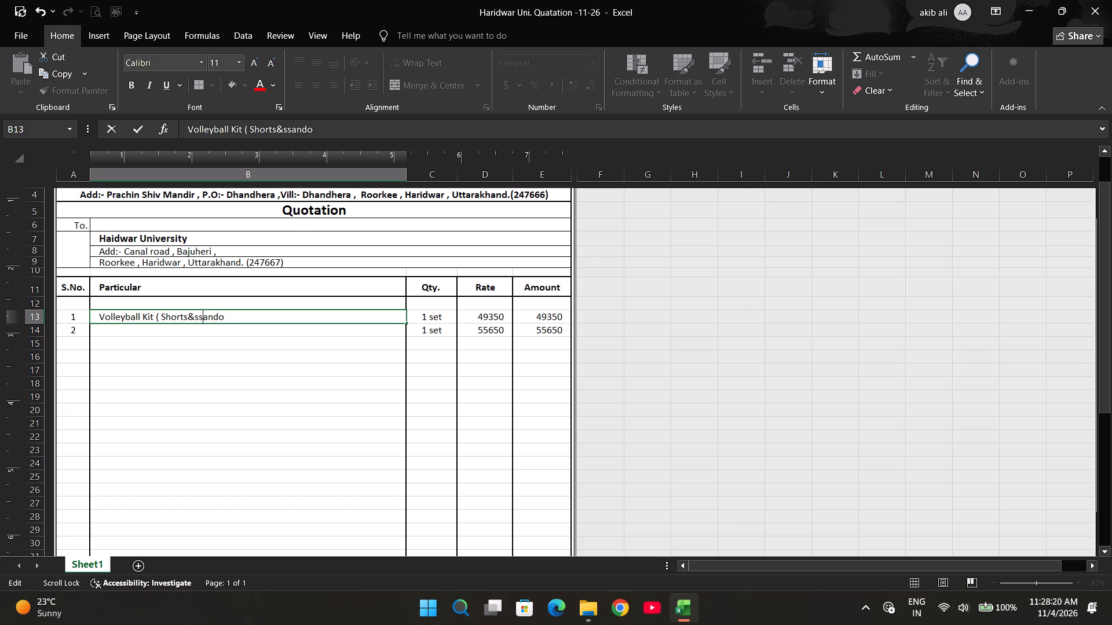
key("BackSpace")
key("BackSpace")
key("shift+s")
Change "Shorts" to "Short" in the item 1 description.
key("Left")
key("Left")
key("BackSpace")
Add a closing bracket after "Sando" at the end of the item 1 description.
key("Right")
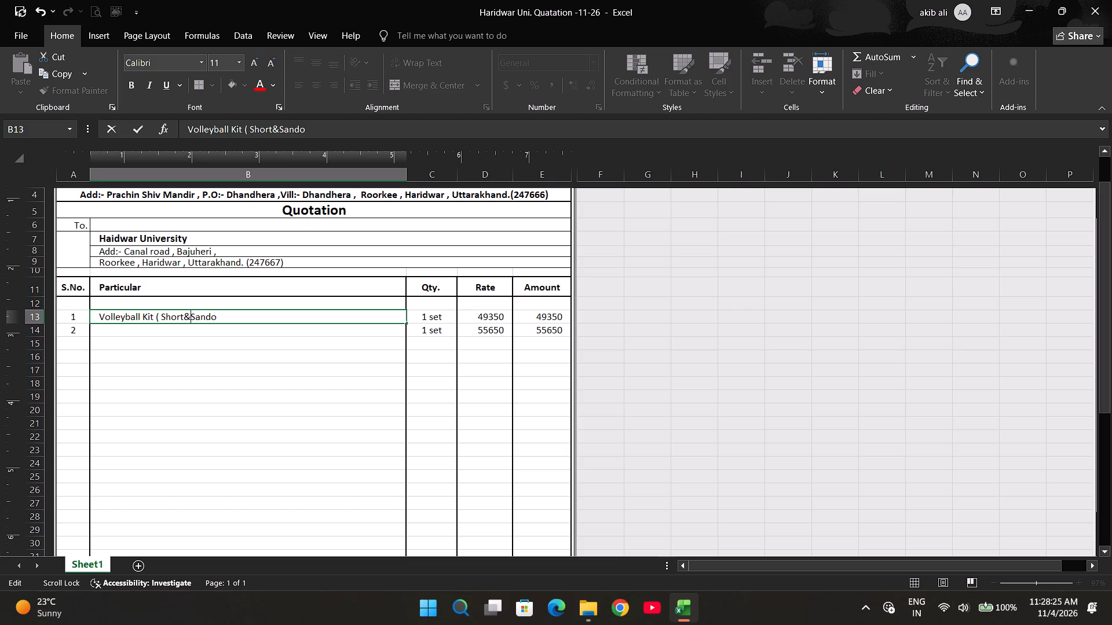
key("Right")
key("Right")
key("Right")
key("Right")
key("Right")
key("shift+parenright")
Set the quantity of item 1, the Volleyball Kit, to 12.
left_click(426, 317)
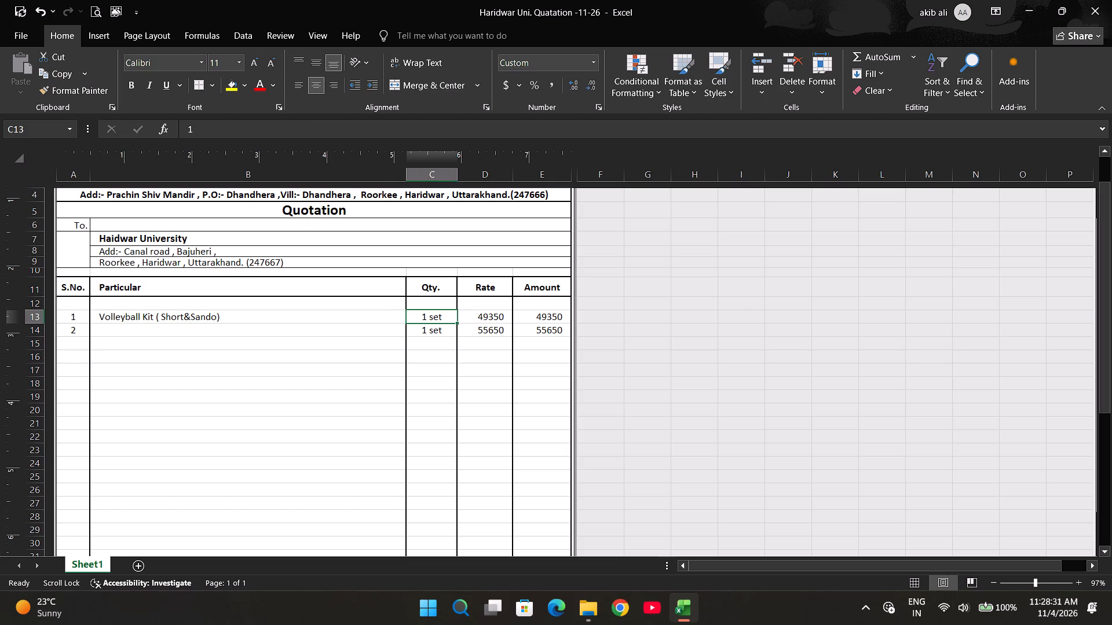
type("12")
key("Right")
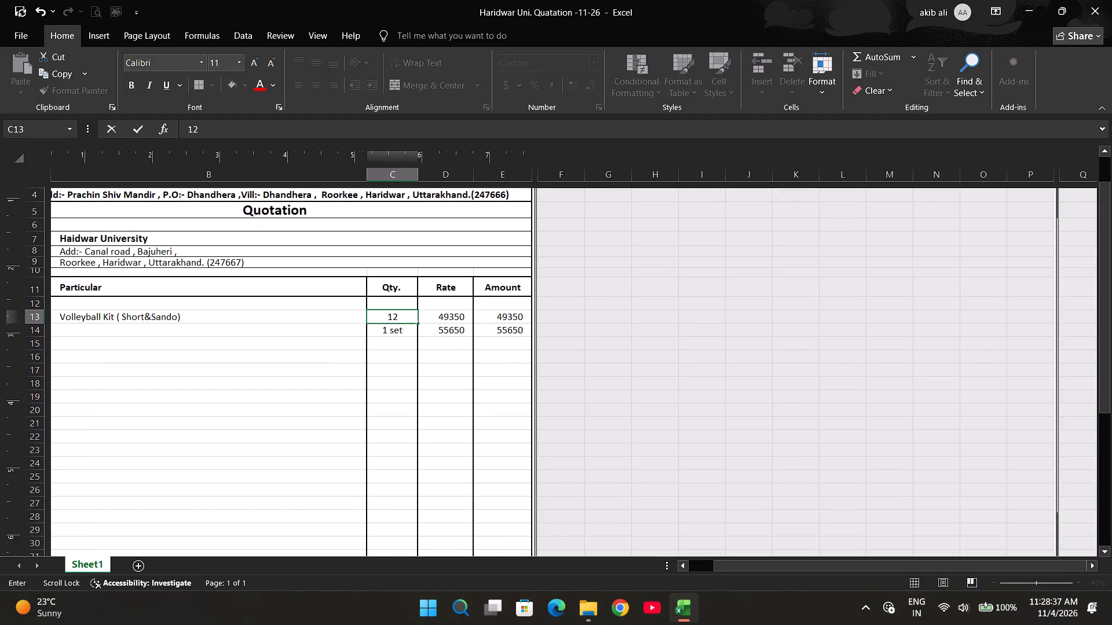
left_click(283, 330)
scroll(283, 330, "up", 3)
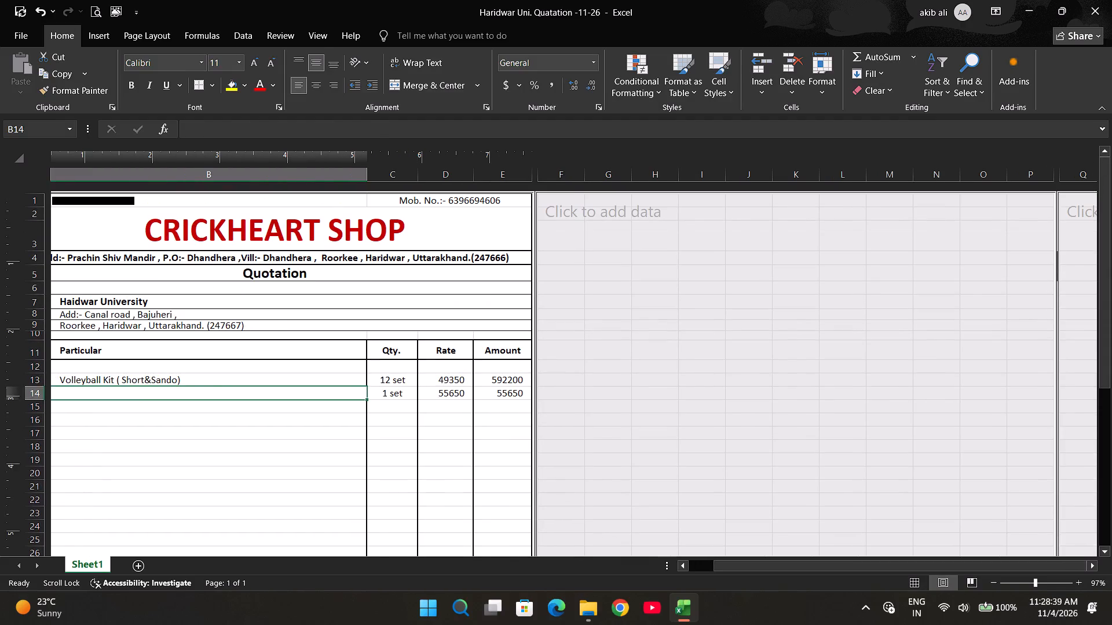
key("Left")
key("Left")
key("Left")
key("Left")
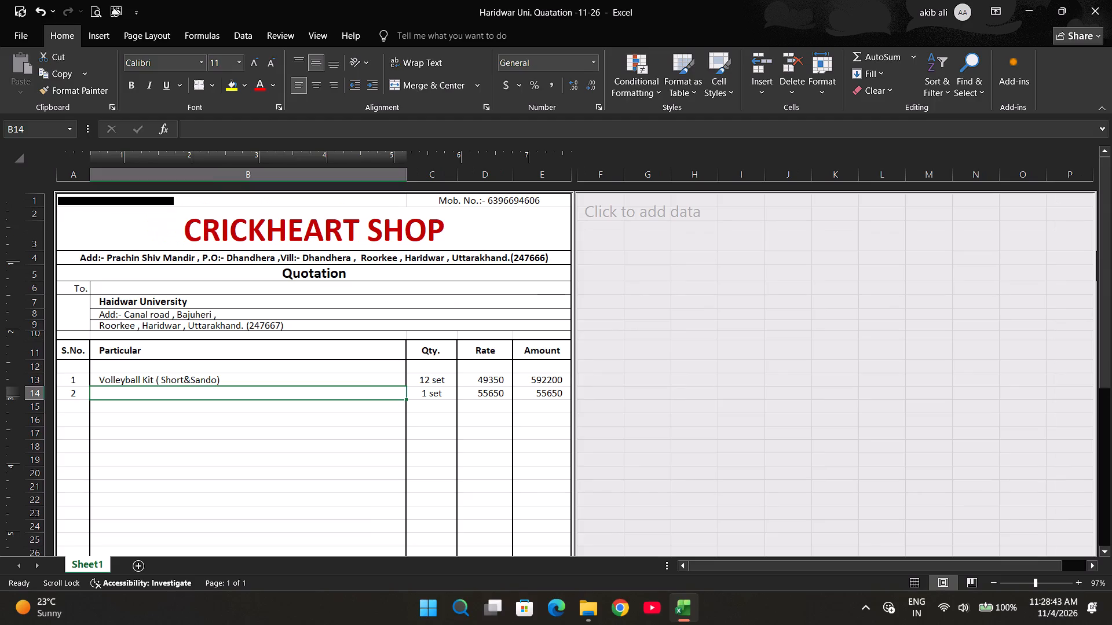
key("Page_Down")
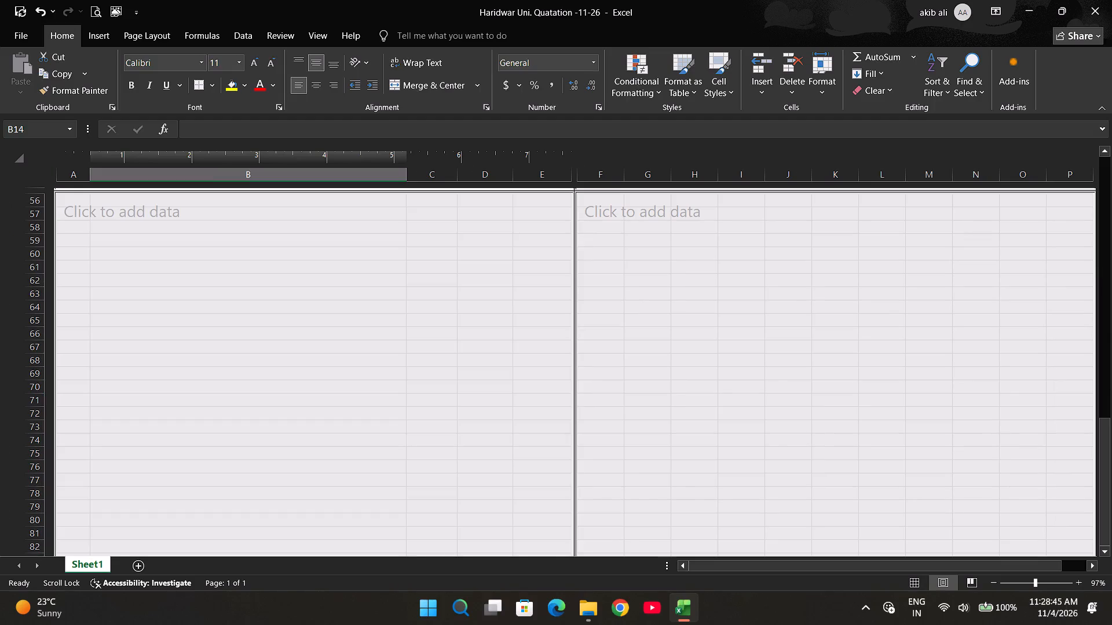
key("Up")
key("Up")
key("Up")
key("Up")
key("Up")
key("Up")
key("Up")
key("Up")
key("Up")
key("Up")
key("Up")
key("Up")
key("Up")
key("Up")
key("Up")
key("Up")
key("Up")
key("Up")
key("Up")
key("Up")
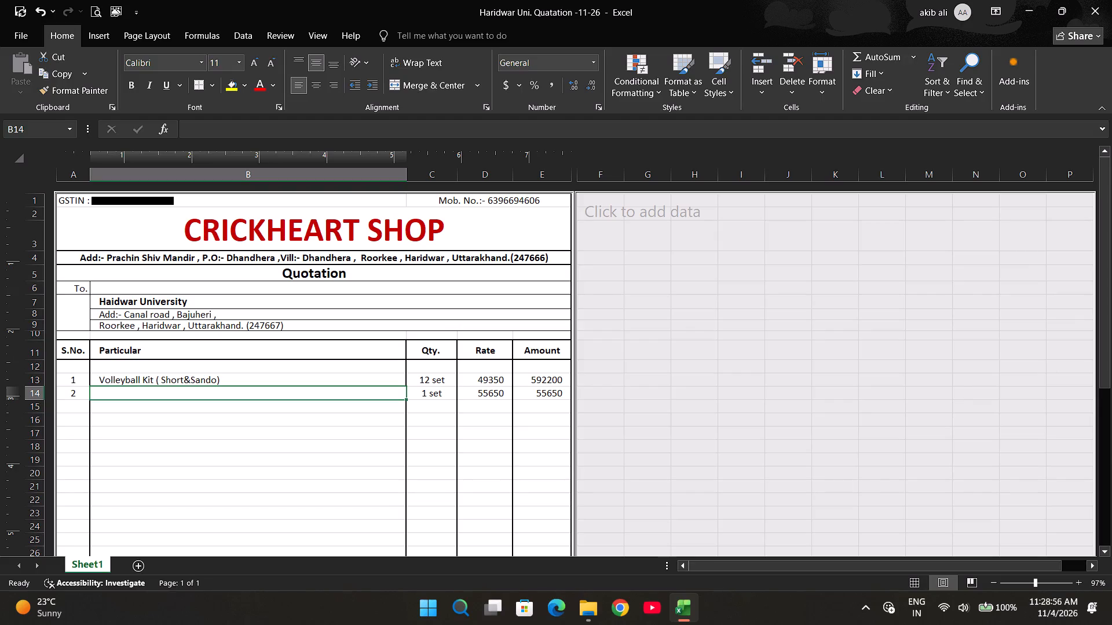
Enter "Basketball Kit (Short&t-Shirt)" as the item 2 description in the Particular column.
key("Down")
key("Up")
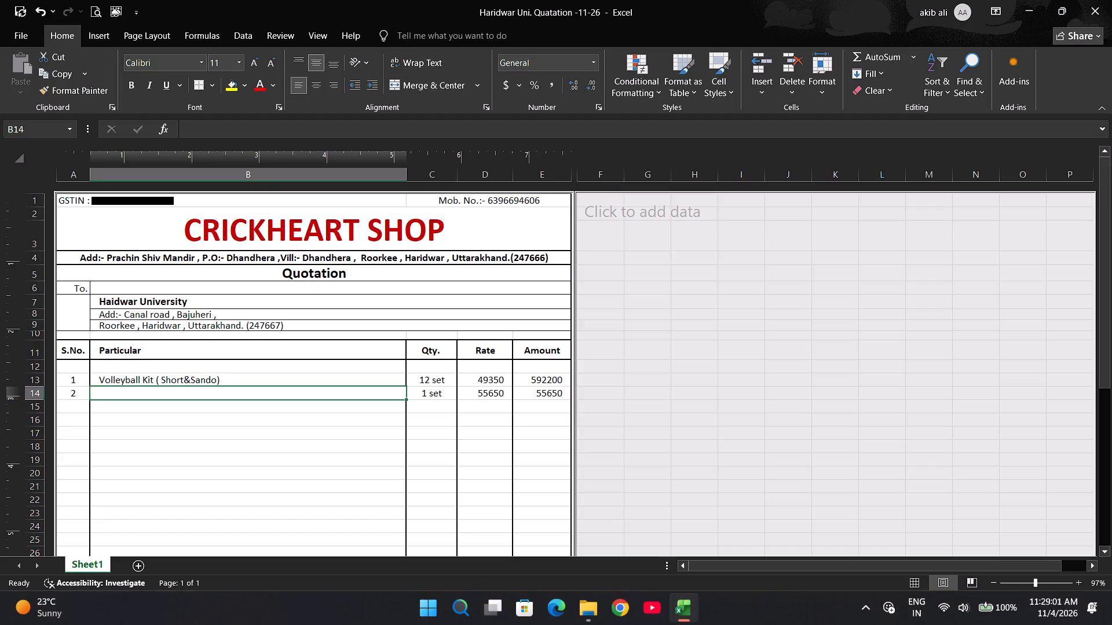
type("Basketball")
key("space")
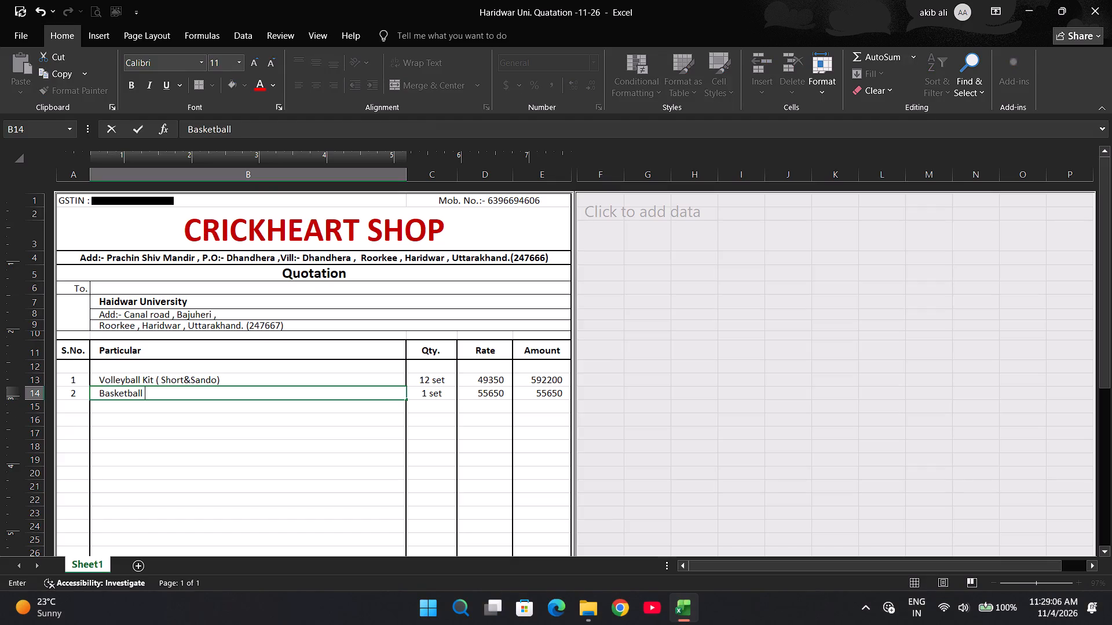
type("Kit")
key("space")
key("shift+parenleft")
type("hort")
key("BackSpace")
key("BackSpace")
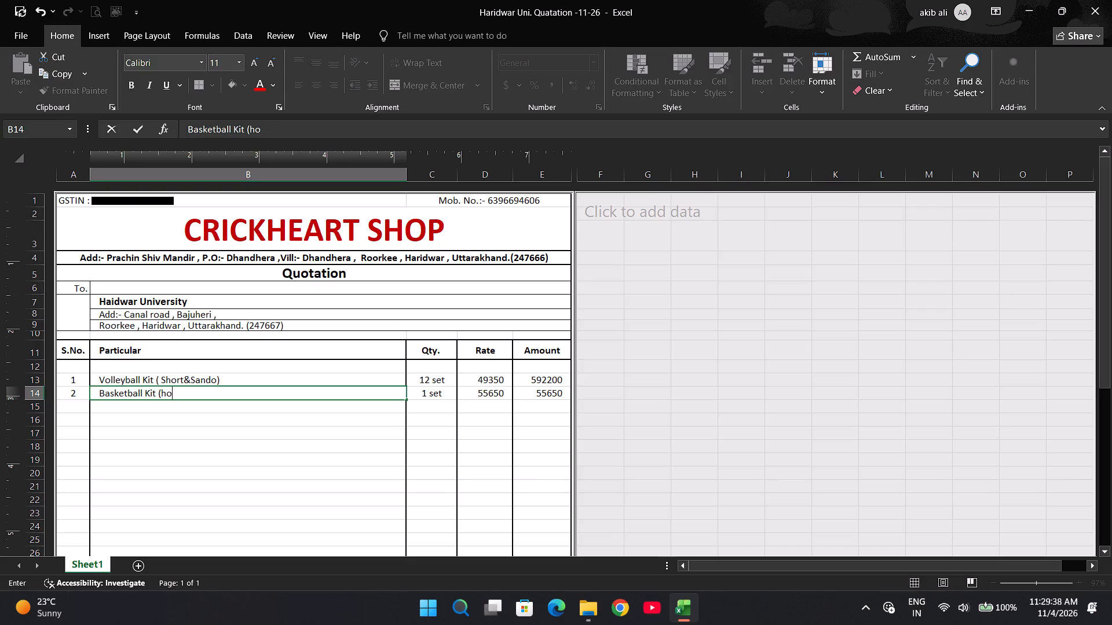
key("BackSpace")
key("BackSpace")
type("Short")
key("shift+ampersand")
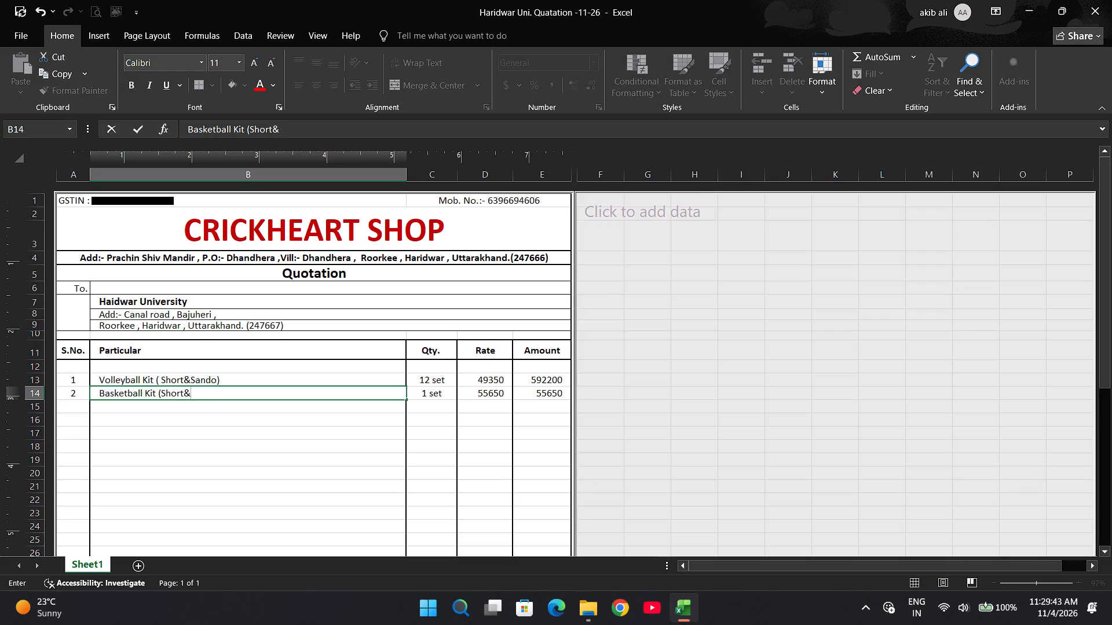
key("t")
type("-hirt")
key("BackSpace")
key("BackSpace")
key("BackSpace")
key("BackSpace")
type("Shirt")
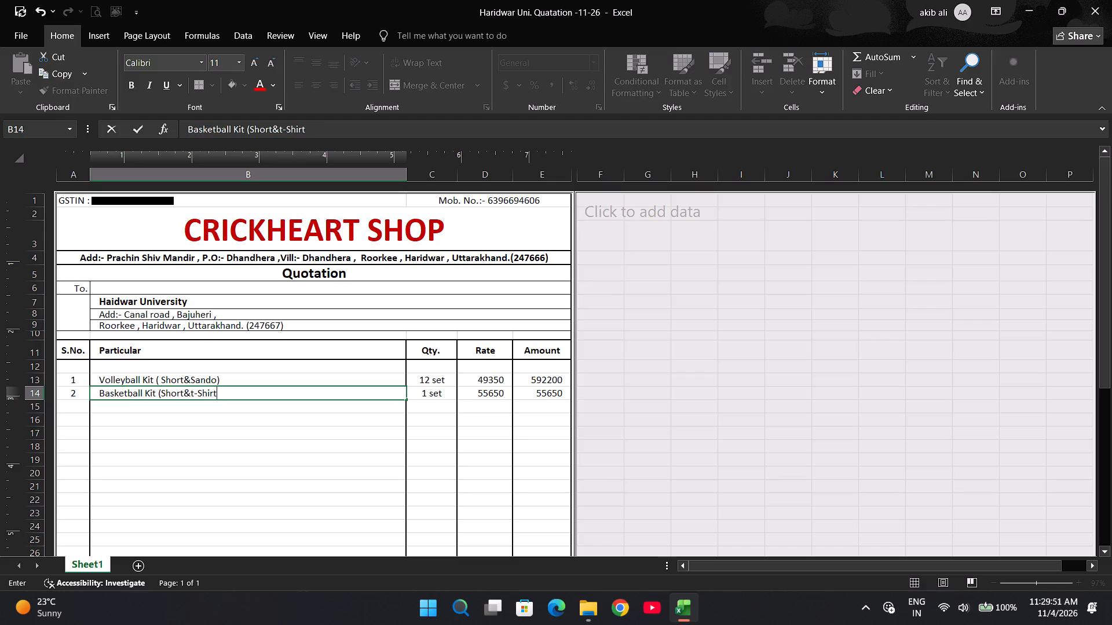
key("shift+parenright")
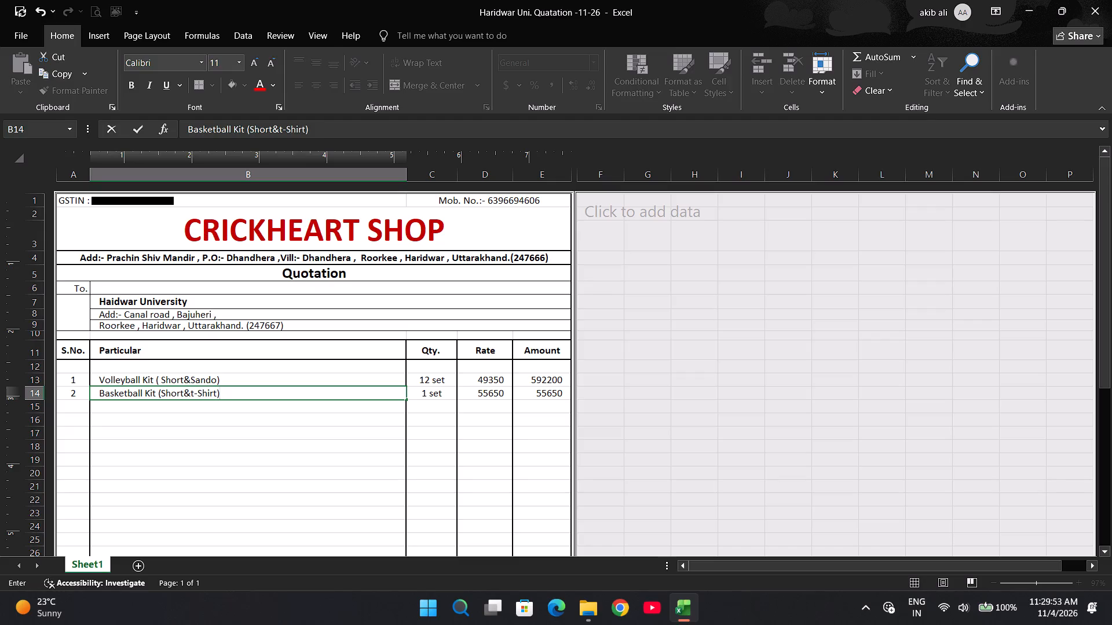
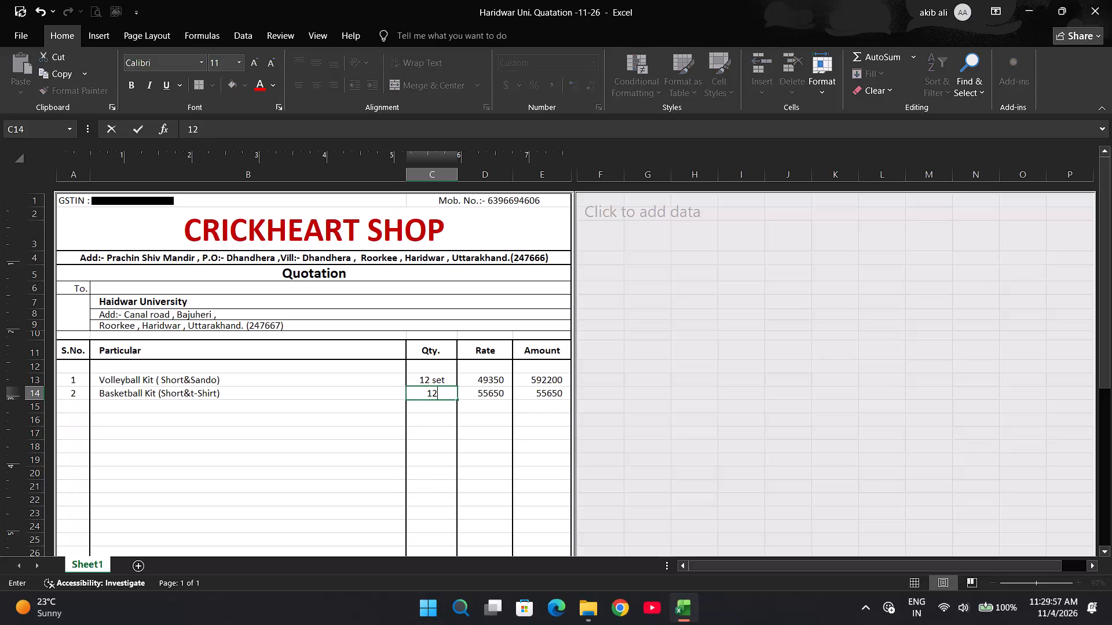
Set the quantity of item 2, the Basketball Kit, to 12.
key("Down")
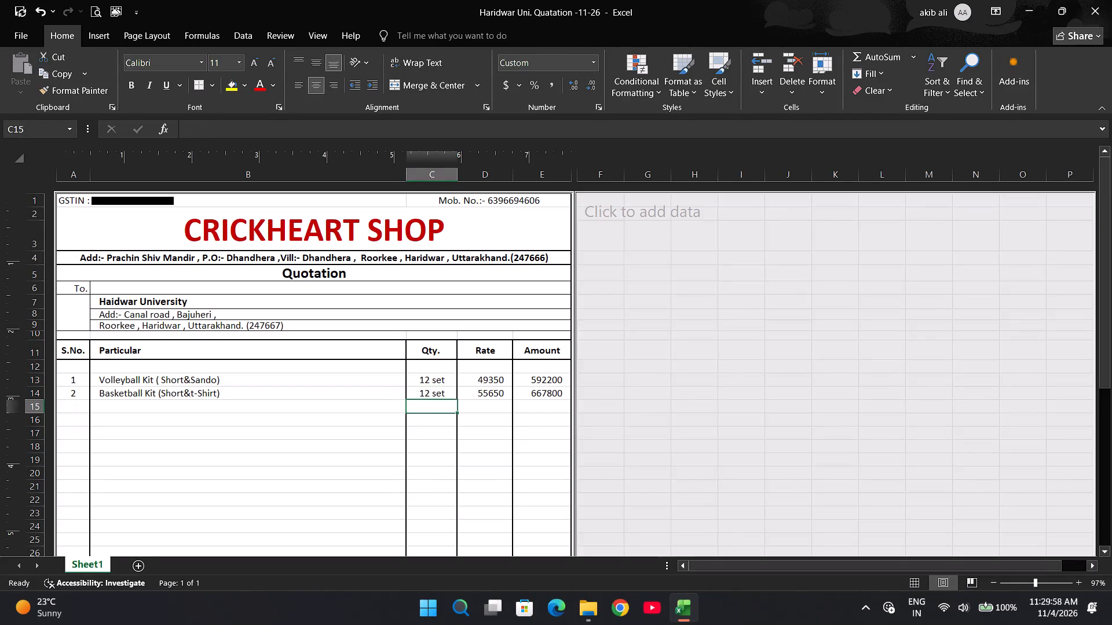
Add item 3 in the row below item 2, with serial number 3 and "Baketball Kit" as its description.
key("Left")
key("Left")
key("3")
key("Right")
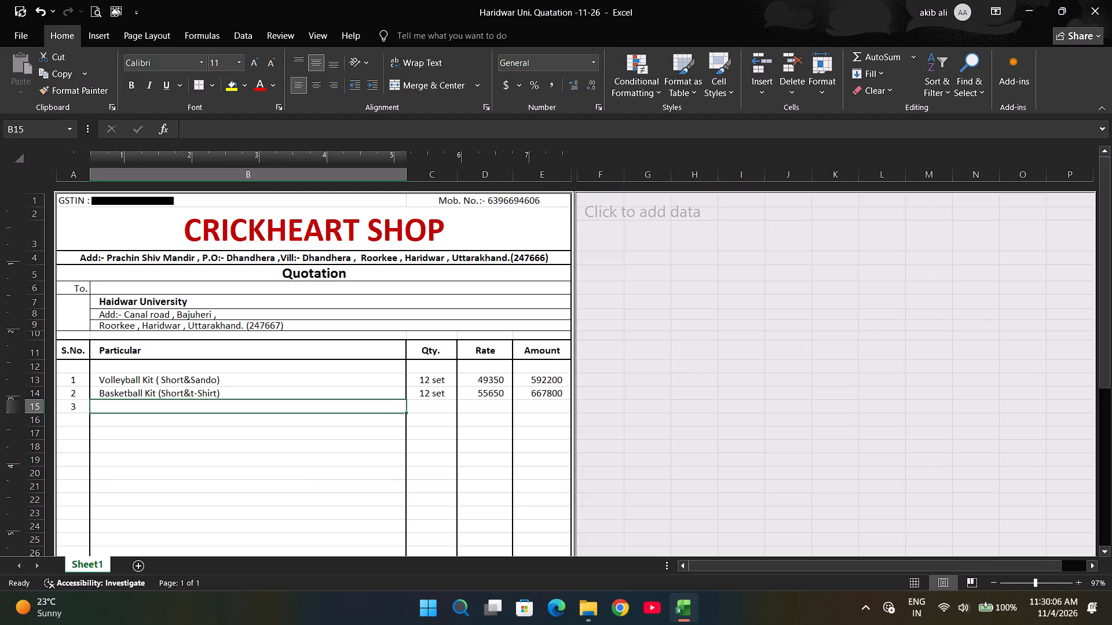
key("shift+b")
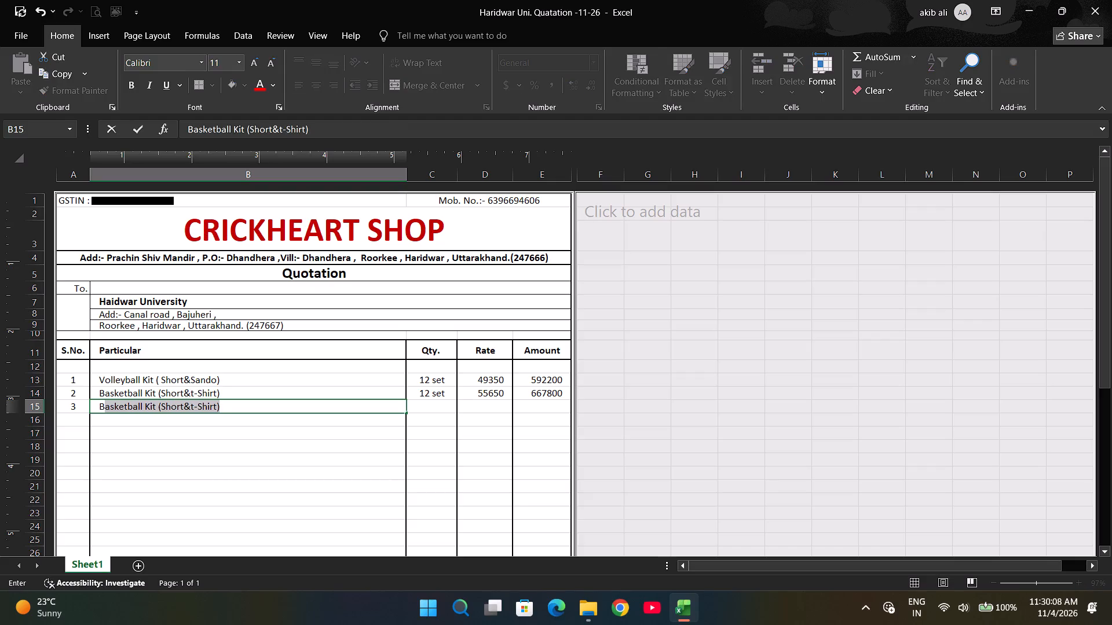
type("aketball")
key("space")
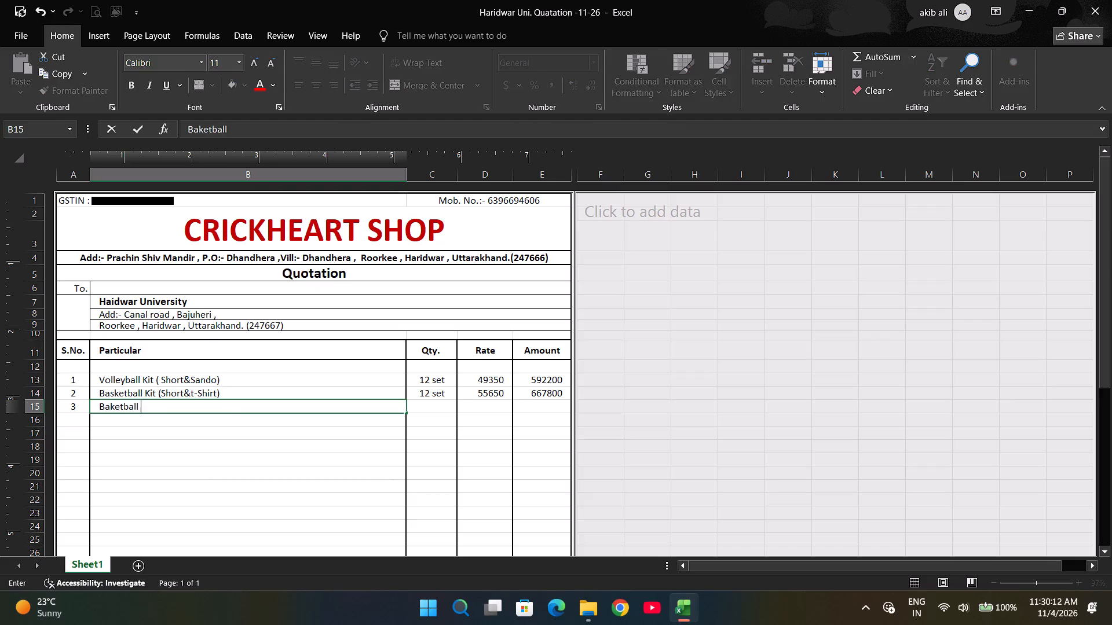
type("Kit")
key("space")
Open the item 1 Volleyball Kit description for editing just before its opening bracket.
double_click(157, 380)
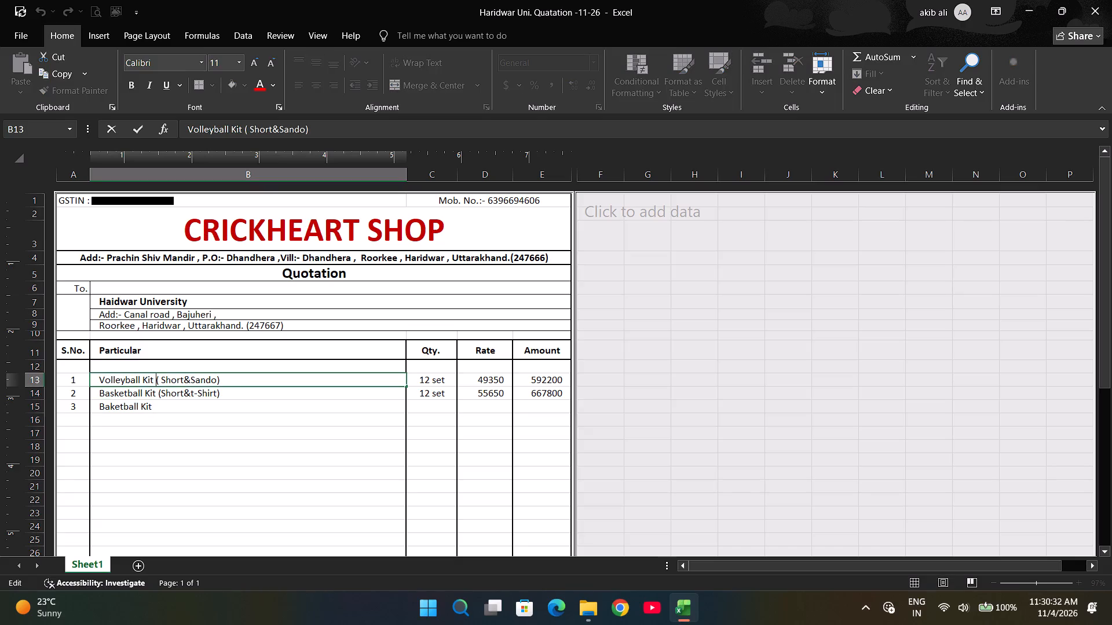
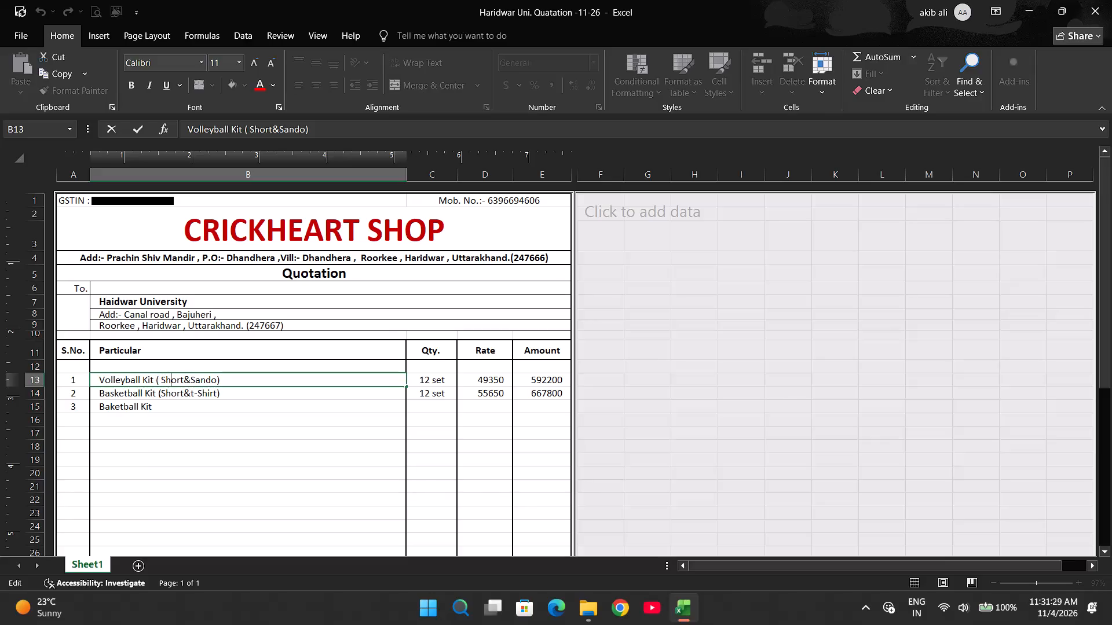
Replace "Sando" with "T-Shirt" in the item 1 Volleyball Kit description, so the brackets read "Short&T-Shirt".
key("Right")
key("Right")
key("Right")
key("Right")
key("Right")
key("Right")
key("Right")
key("Right")
key("BackSpace")
key("BackSpace")
key("BackSpace")
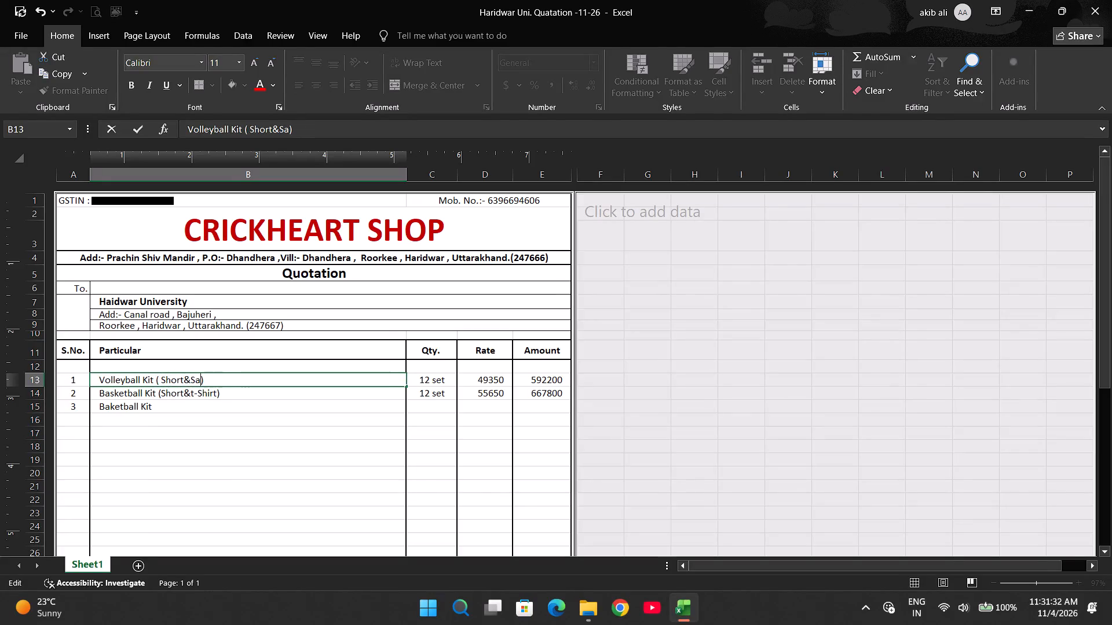
key("BackSpace")
key("BackSpace")
key("shift+t")
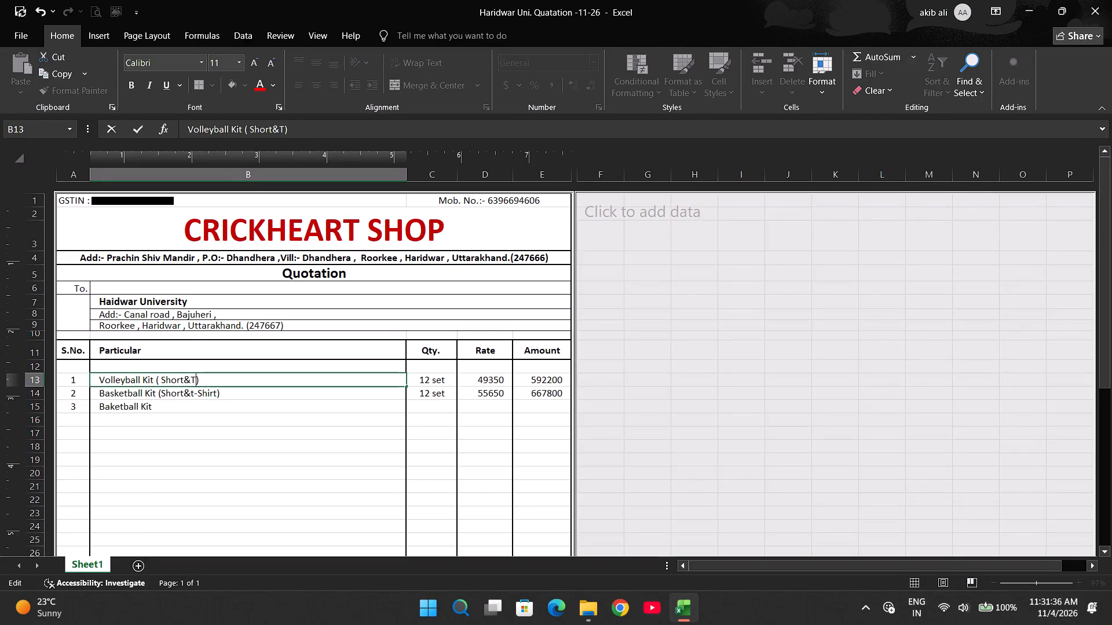
key("minus")
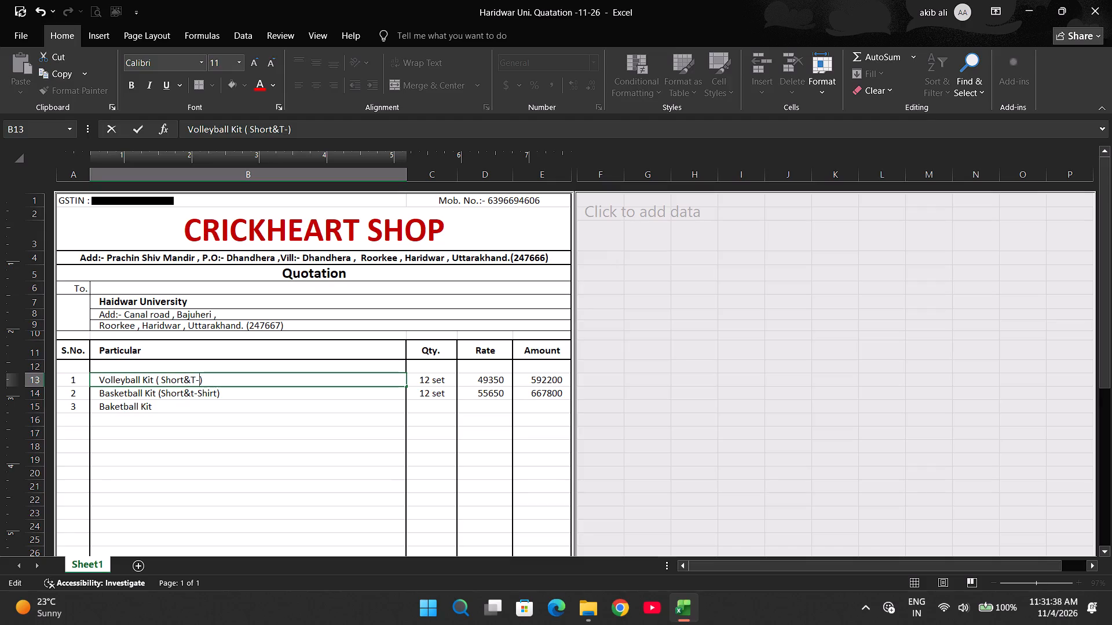
type("Shirt")
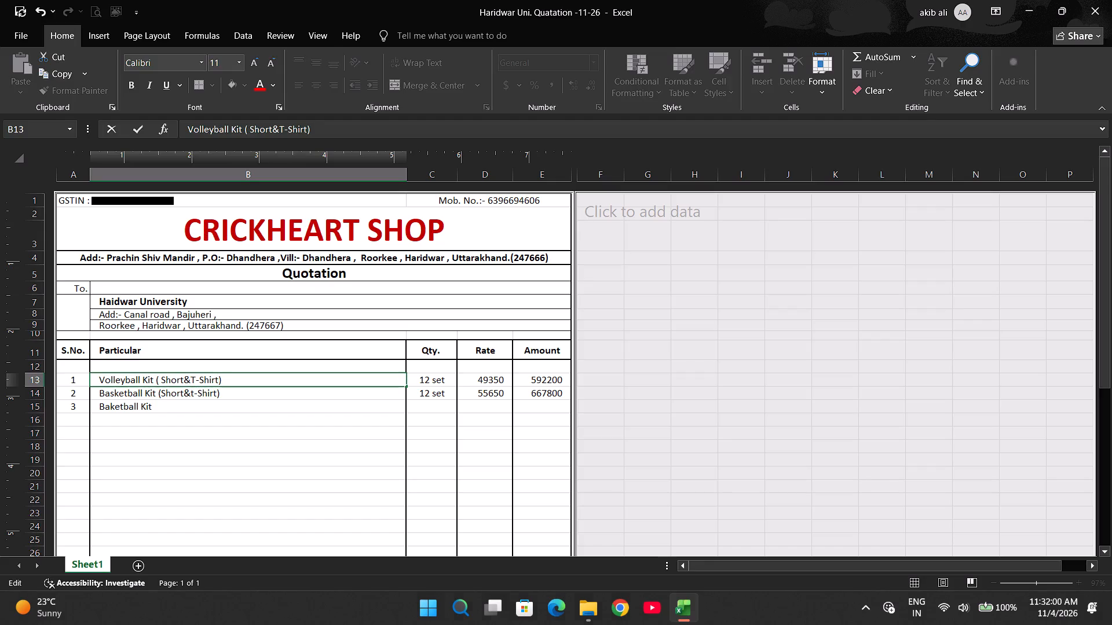
Capitalise the T of "T-Shirt" in the item 2 Basketball Kit description.
double_click(191, 392)
key("Right")
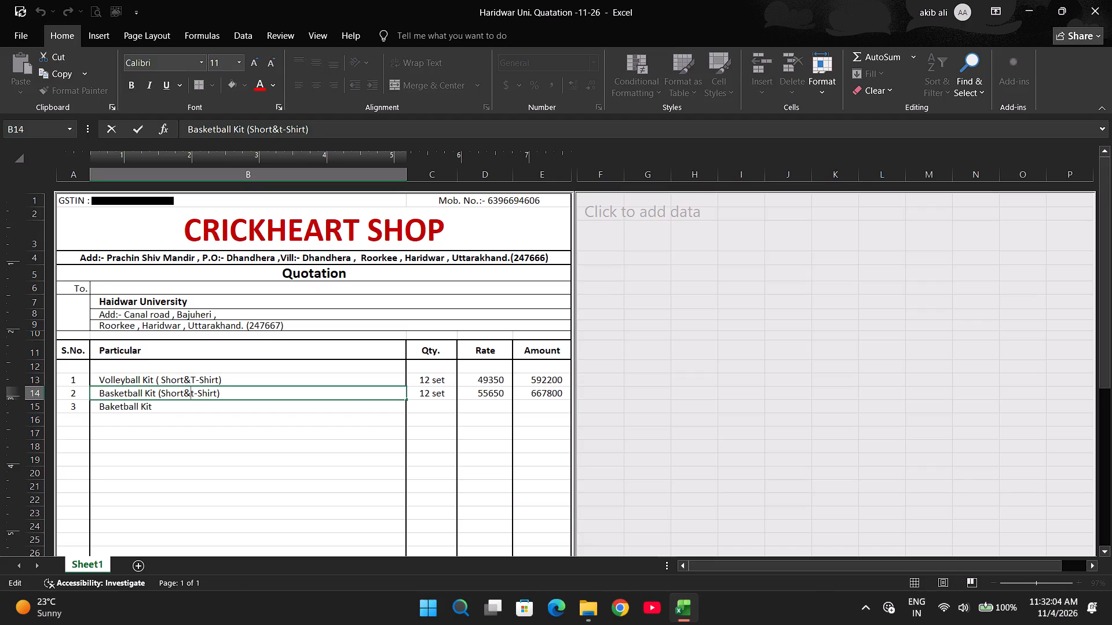
key("BackSpace")
key("shift+t")
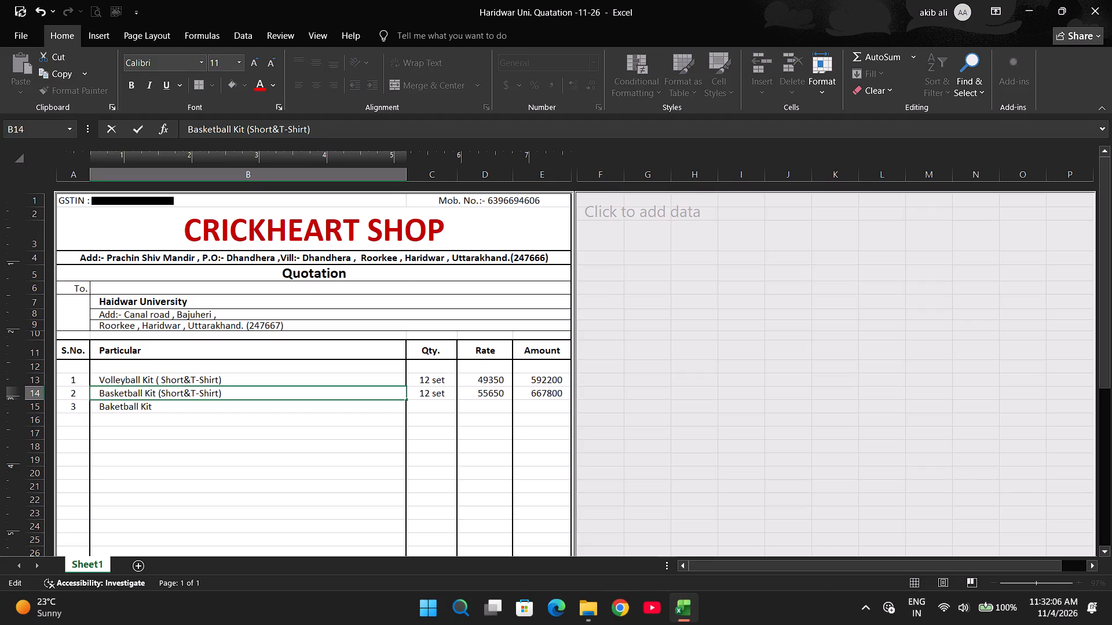
Append "(Short&Sando)" to the item 3 "Baketball Kit" description.
left_click(204, 404)
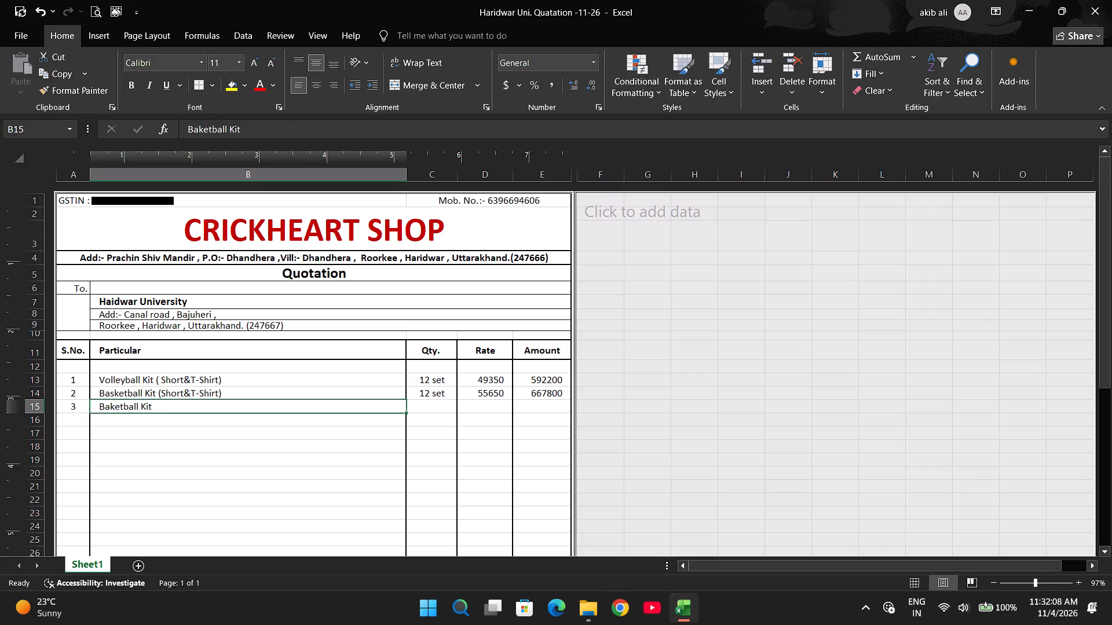
double_click(204, 404)
key("space")
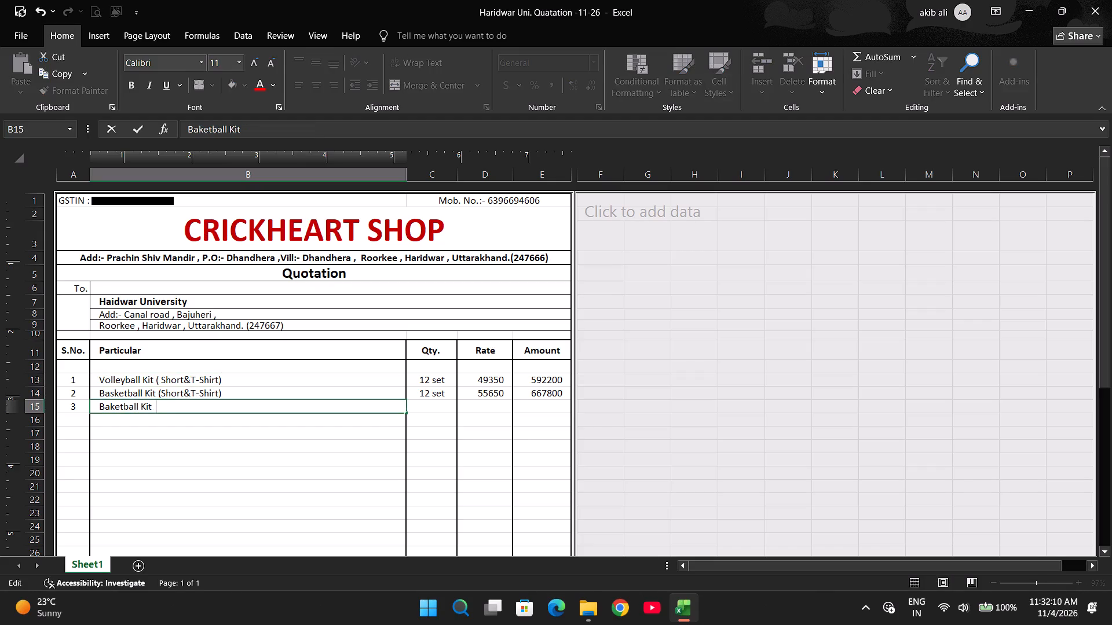
key("shift+parenleft")
type("ort")
key("BackSpace")
key("BackSpace")
key("BackSpace")
key("shift+s")
type("hort")
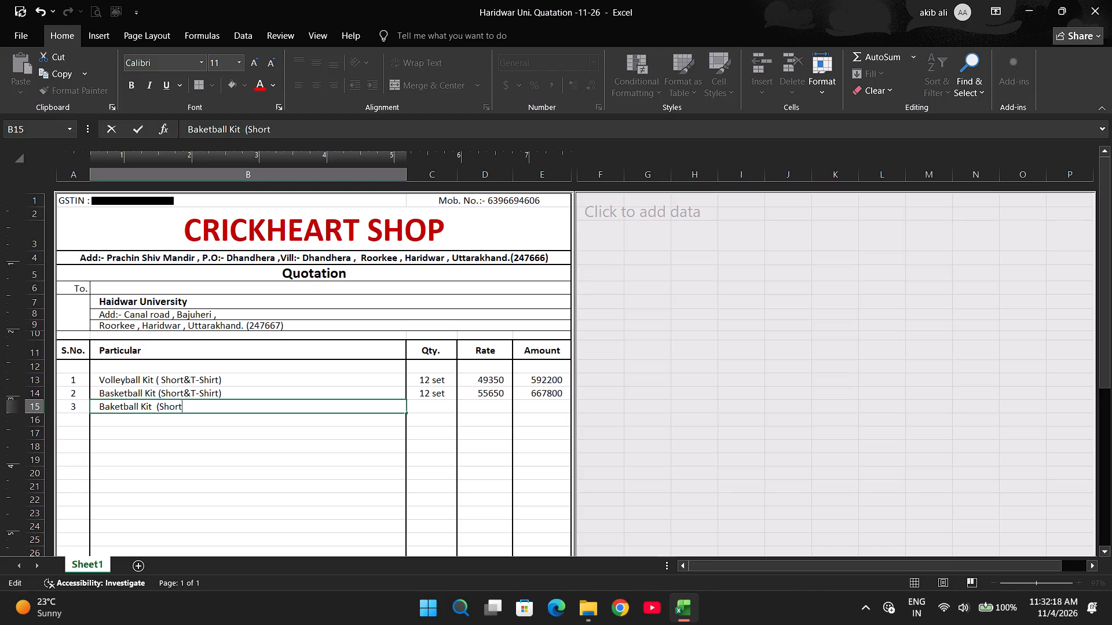
key("shift+ampersand")
type("ando")
key("BackSpace")
key("BackSpace")
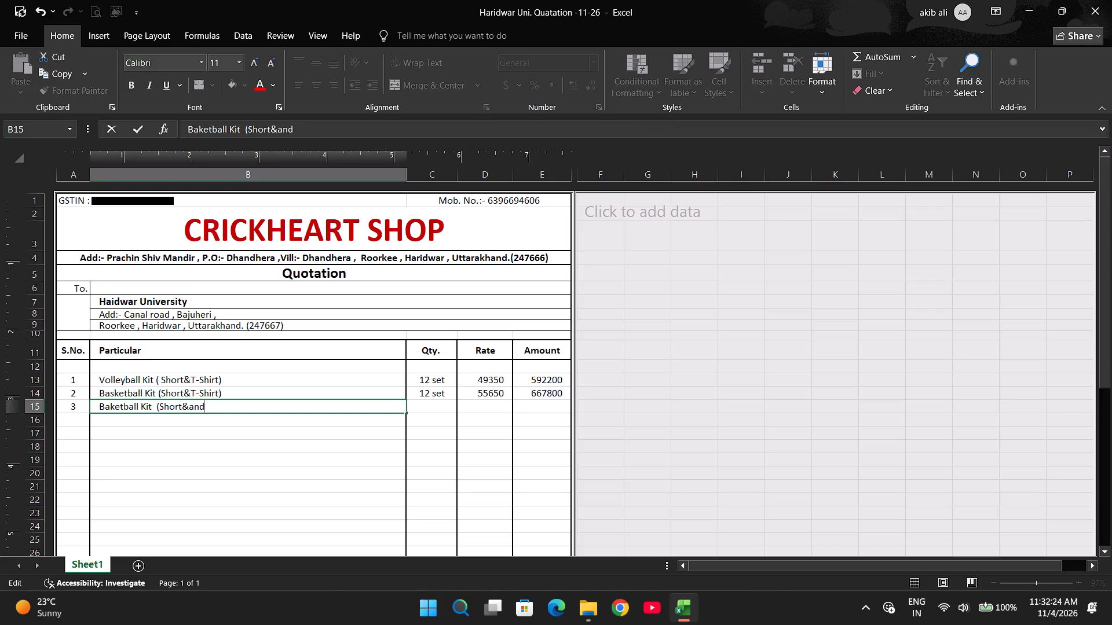
key("BackSpace")
key("BackSpace")
type("Sando")
key("shift+parenright")
key("Return")
Set the quantity of item 3 to 12.
key("Up")
key("Right")
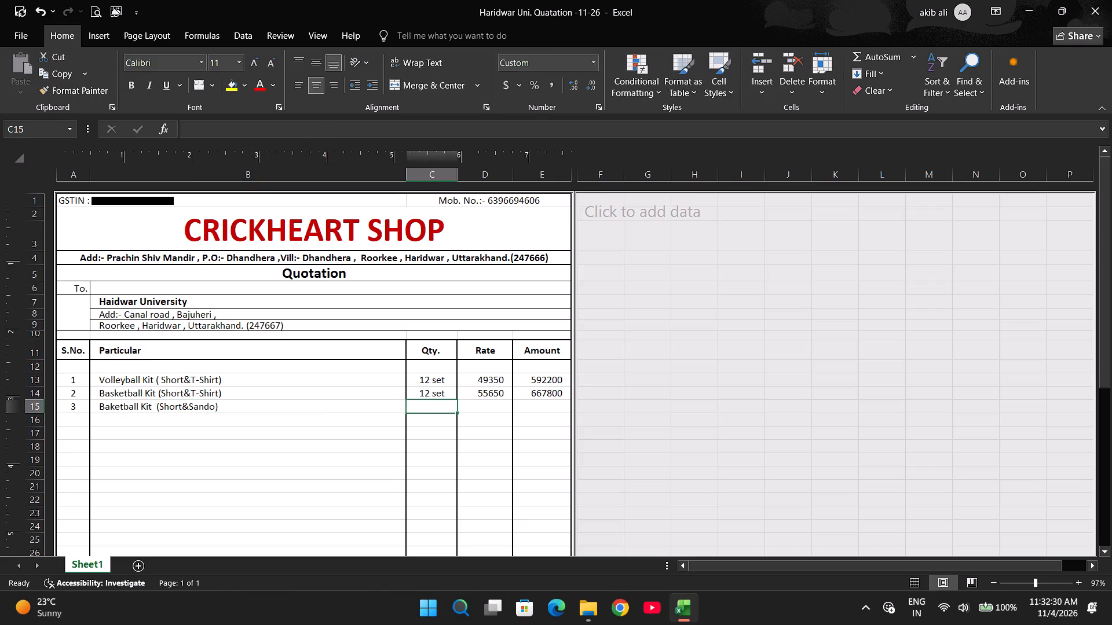
type("12")
key("Down")
Enter serial number 4 in the row below item 3.
key("Left")
key("Left")
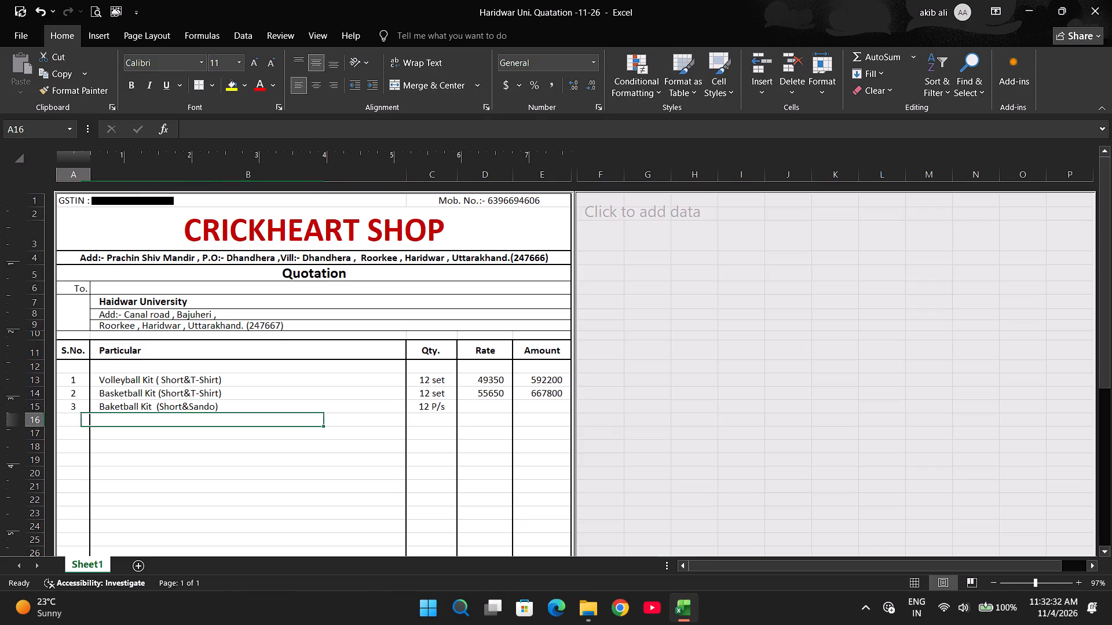
key("4")
key("Right")
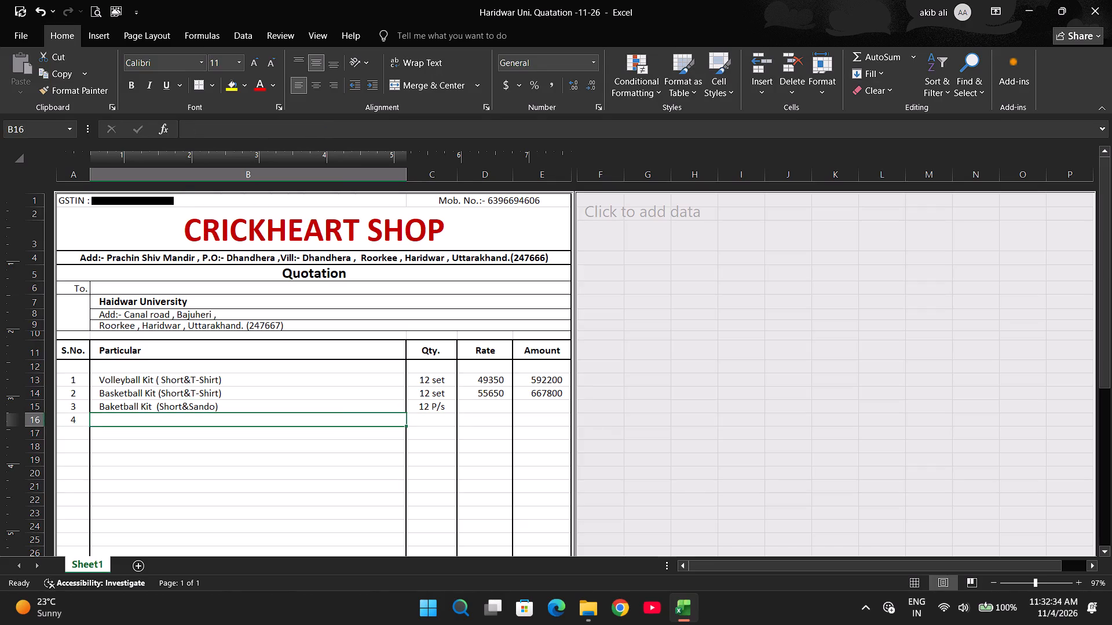
Enter "Cricket Jersy (Lower&T-Shirt)" as the description of item 4.
type("Crick")
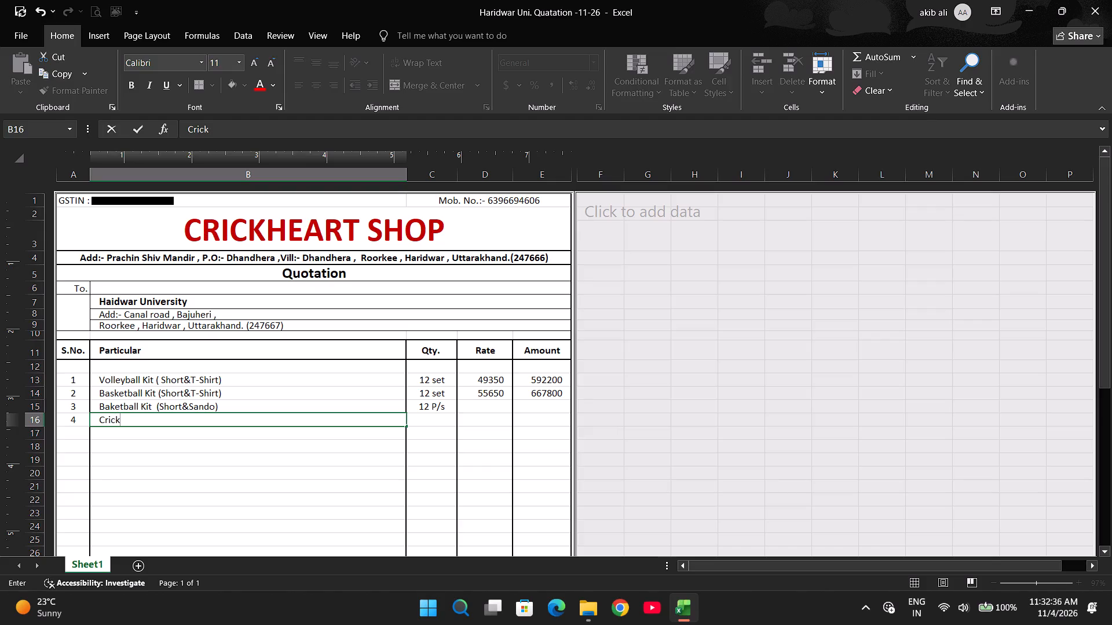
type("et Jery")
key("space")
key("BackSpace")
key("BackSpace")
key("BackSpace")
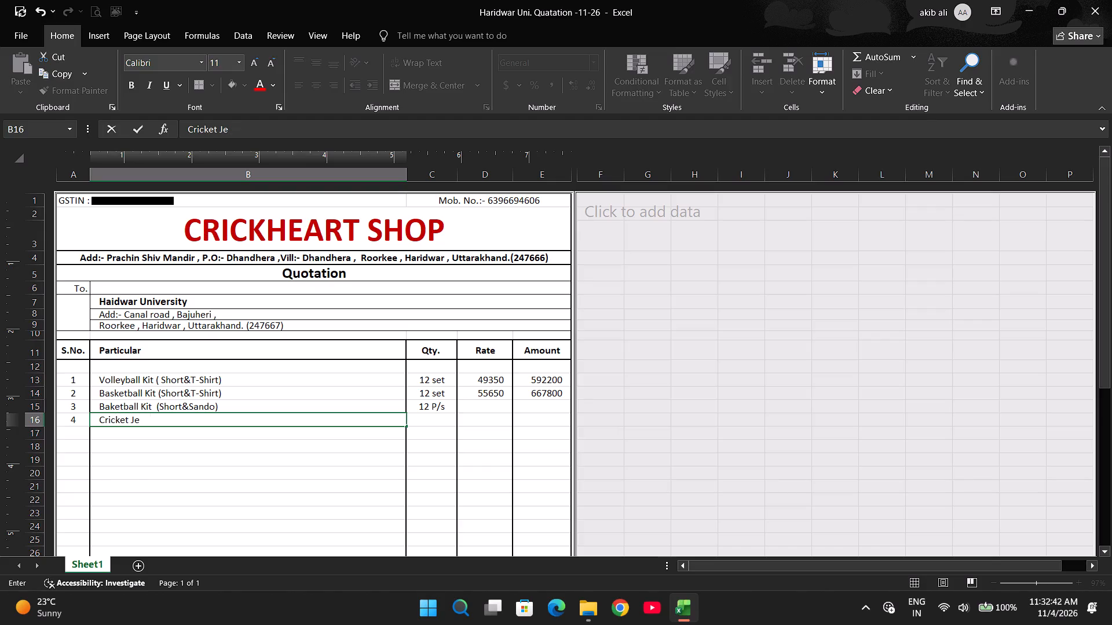
type("RY")
key("BackSpace")
key("BackSpace")
type("rsy")
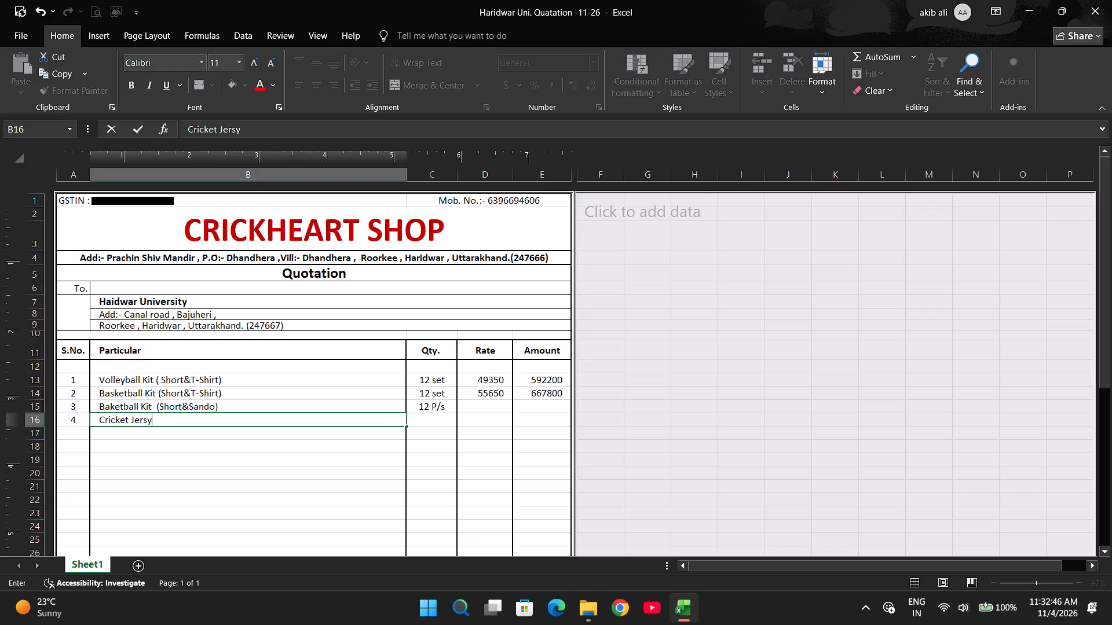
key("space")
type("(")
key("space")
type("Lo")
key("BackSpace")
key("BackSpace")
key("BackSpace")
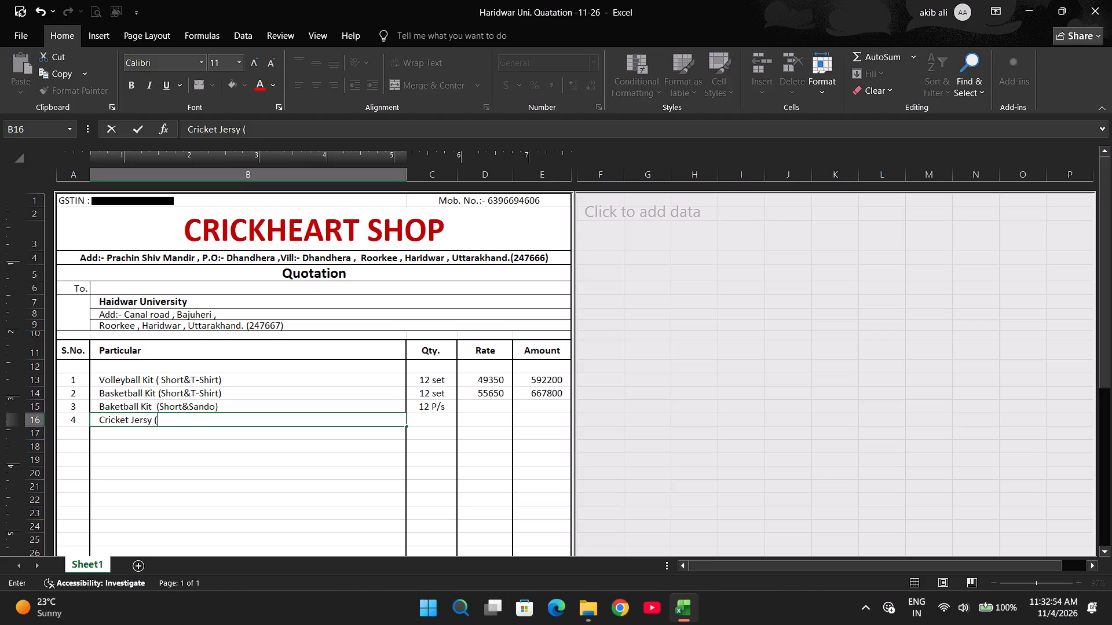
key("shift+l")
type("ower")
key("shift+ampersand")
key("shift+t")
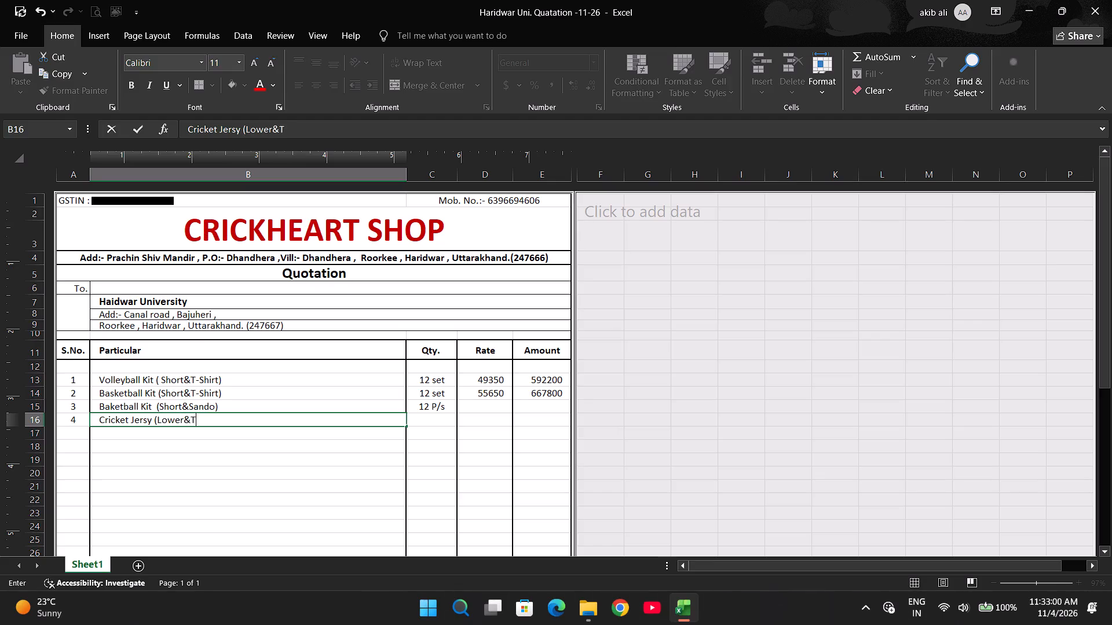
key("h")
key("BackSpace")
type("-Shirt")
key("shift+parenright")
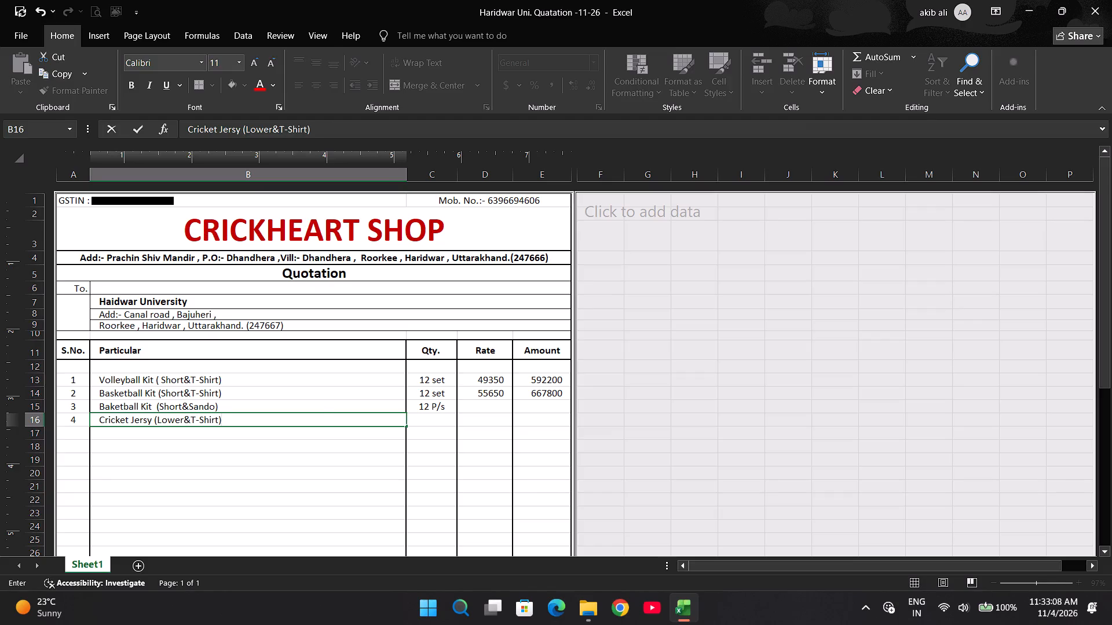
Set the quantity of item 4, the Cricket Jersy, to 14.
key("Right")
type("14")
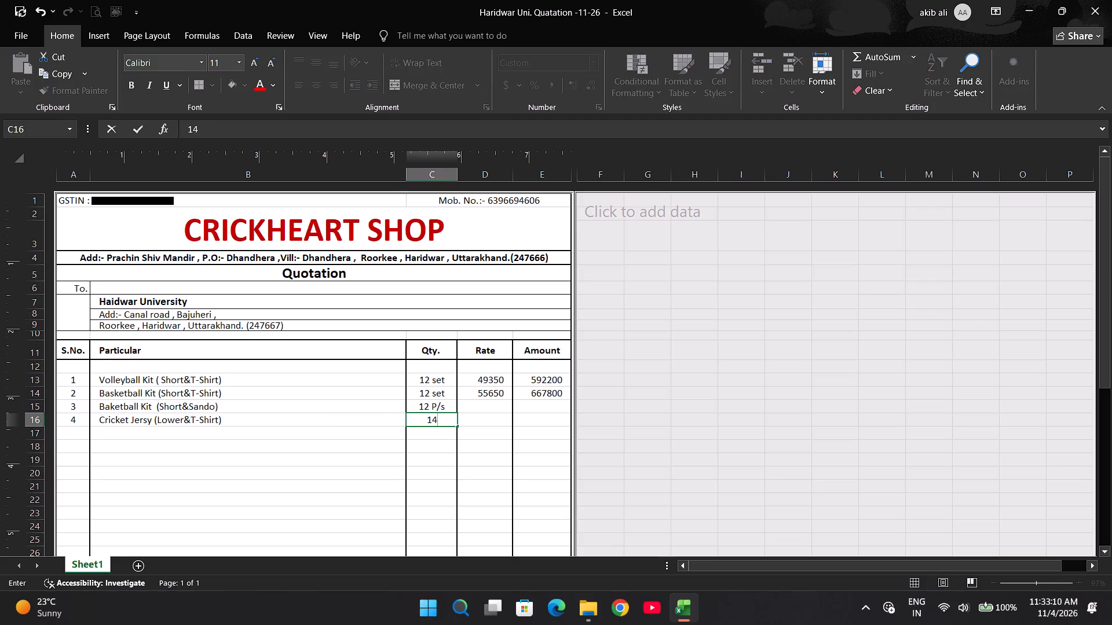
key("Right")
Enter serial number 5 in the row below item 4.
key("Down")
key("Left")
key("Left")
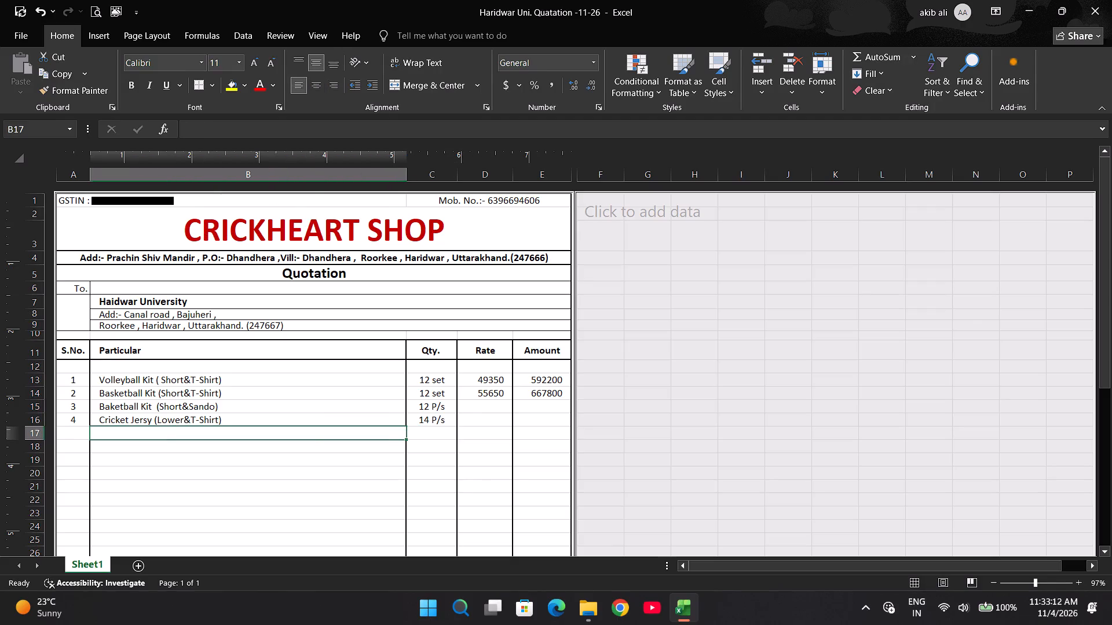
key("Left")
key("5")
key("Right")
Fill in item 5 with the description "Upper" and a quantity of 50.
type("Upper")
key("Right")
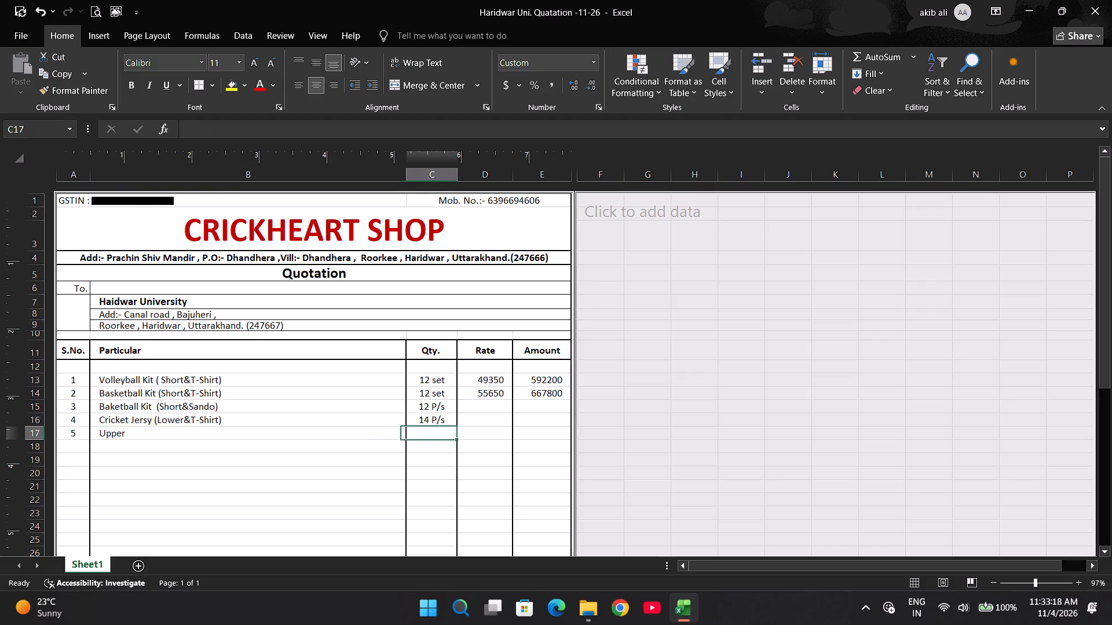
type("50")
key("Right")
Replace "Kit" with "Jersy" in the description of item 1, the volleyball short and T-shirt set.
key("Up")
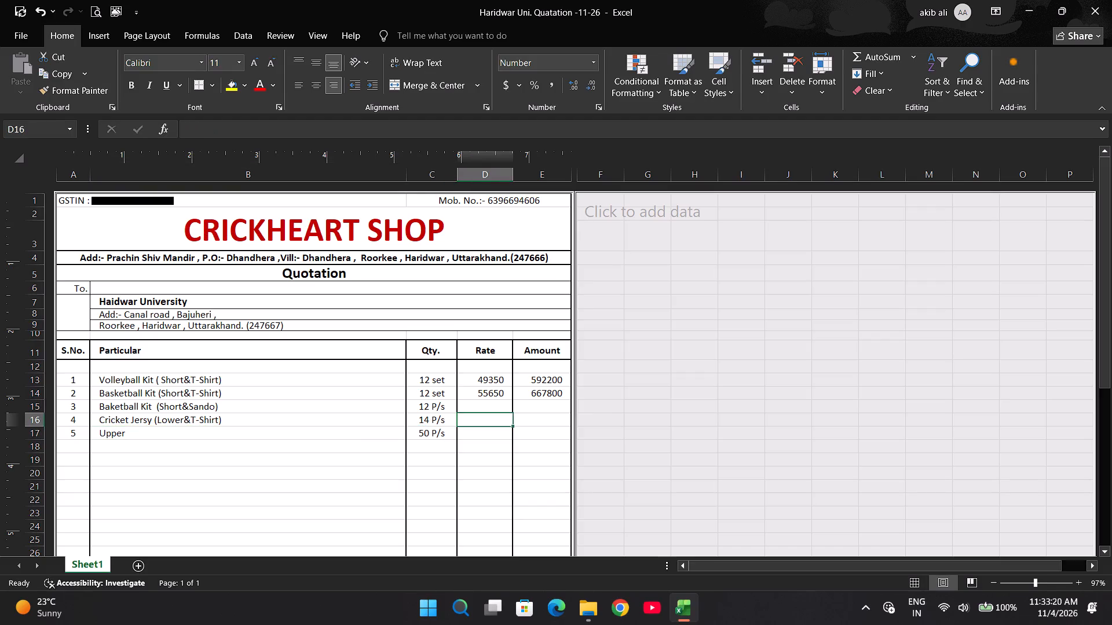
key("Up")
key("Up")
key("Left")
key("Left")
key("Left")
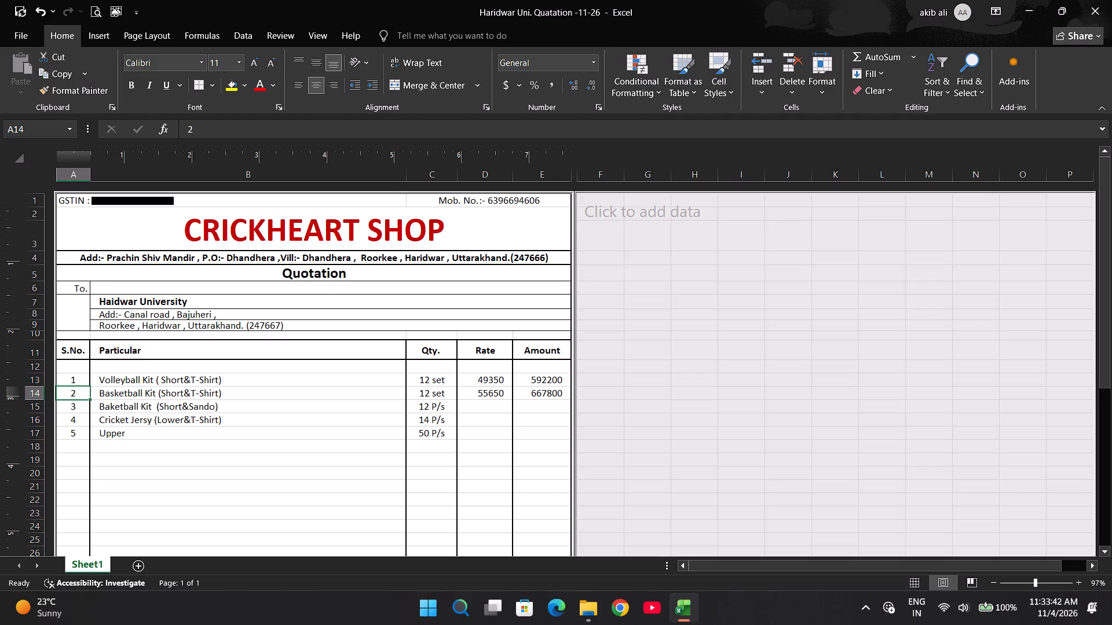
double_click(151, 381)
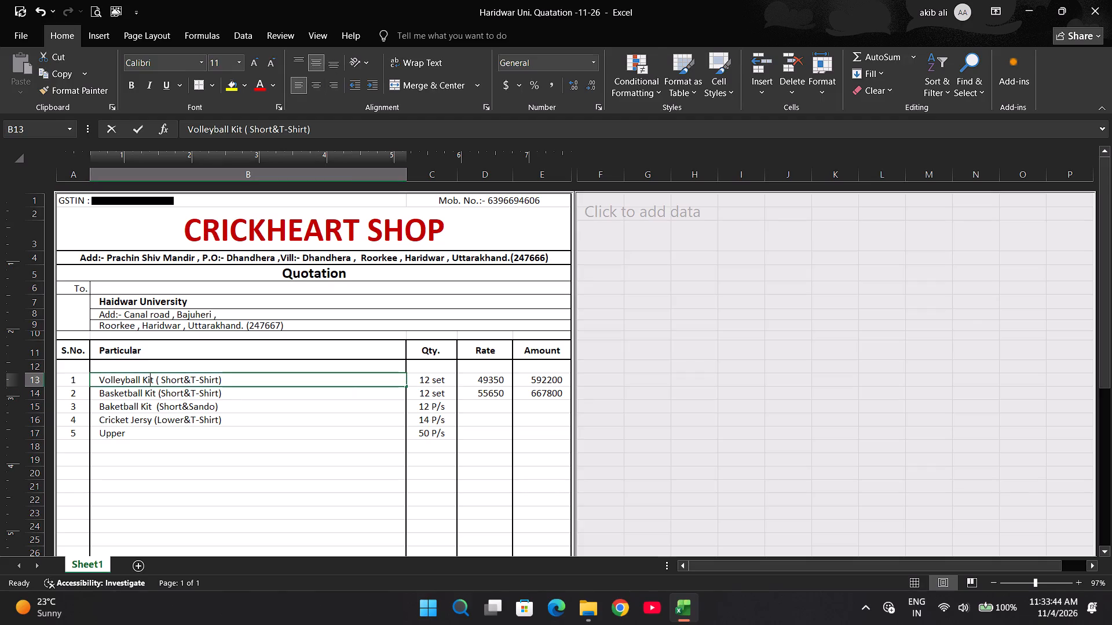
key("Right")
key("BackSpace")
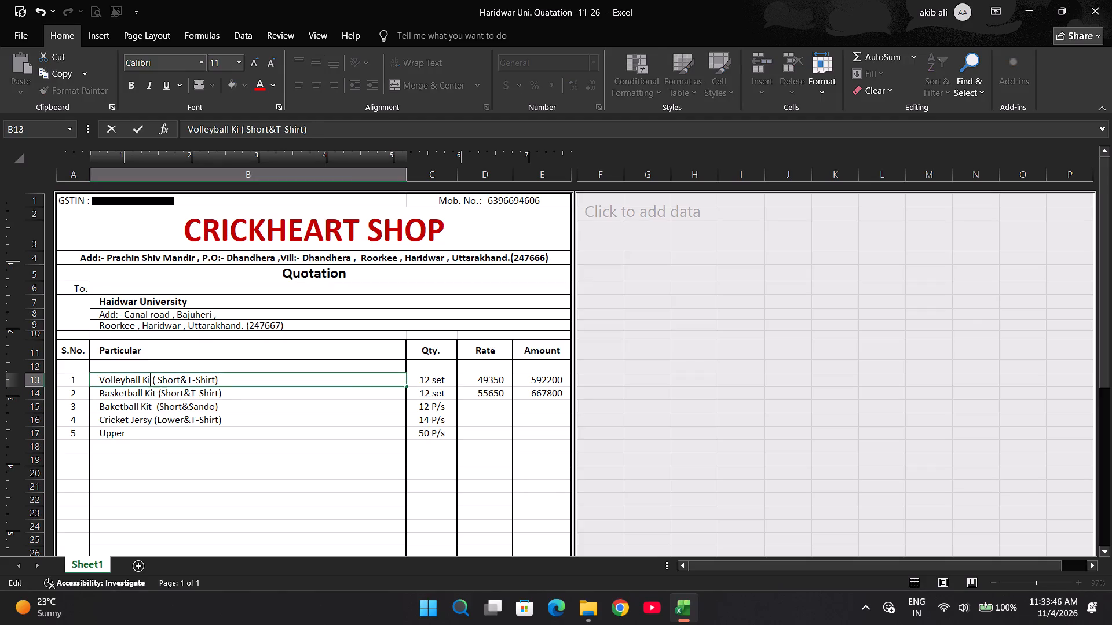
key("BackSpace")
key("BackSpace")
type("Jers")
key("y")
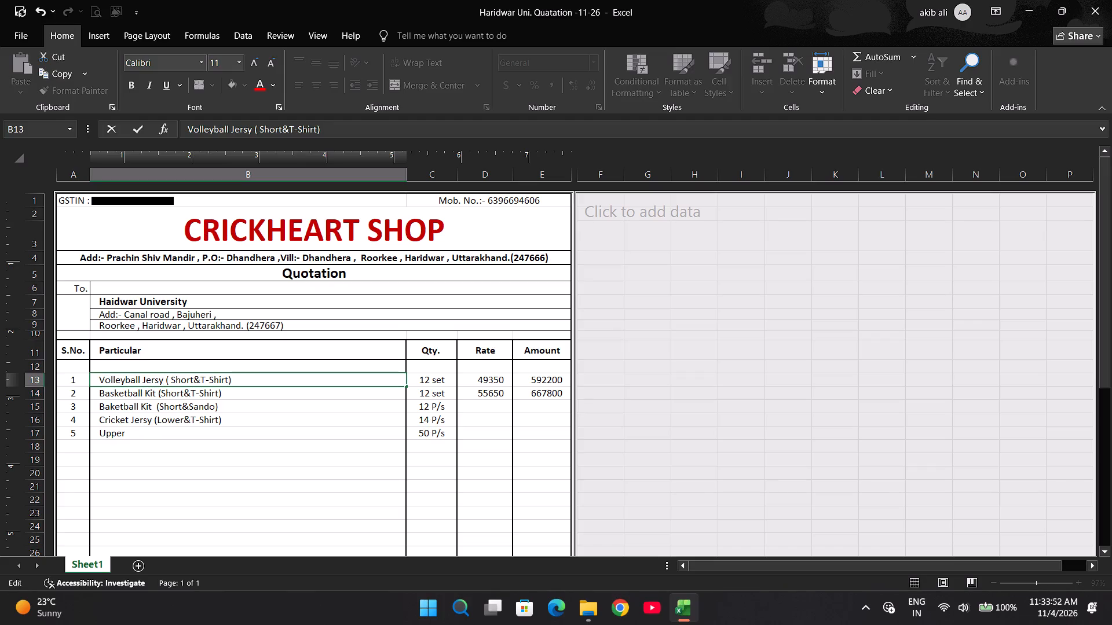
Replace "Kit" with "Jersy" in the description of item 2, the basketball short and T-shirt set.
double_click(156, 393)
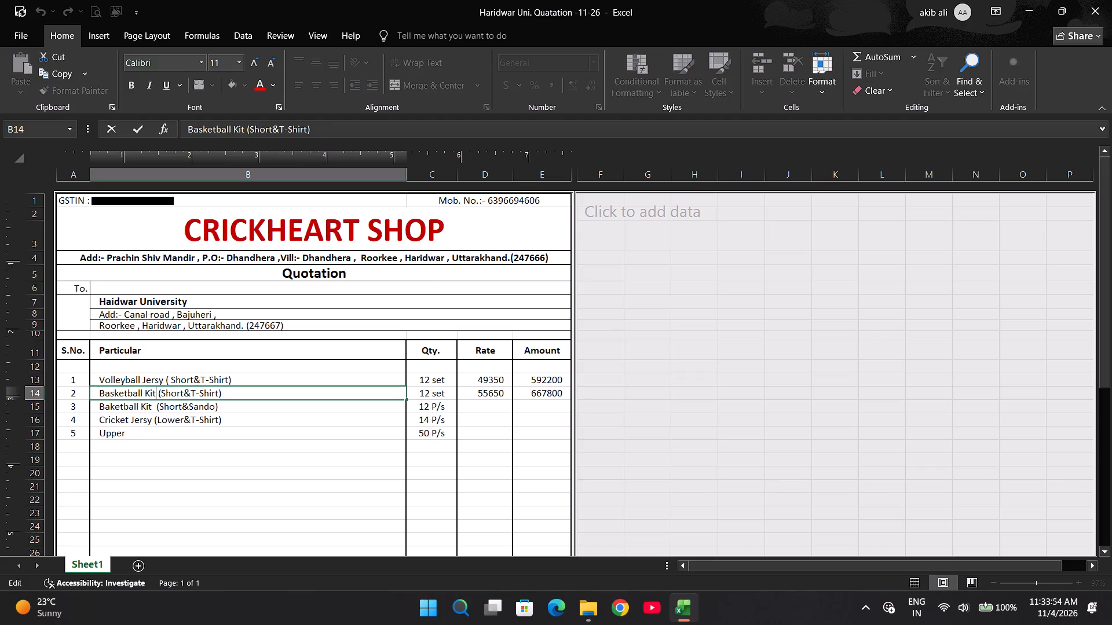
key("BackSpace")
key("BackSpace")
key("BackSpace")
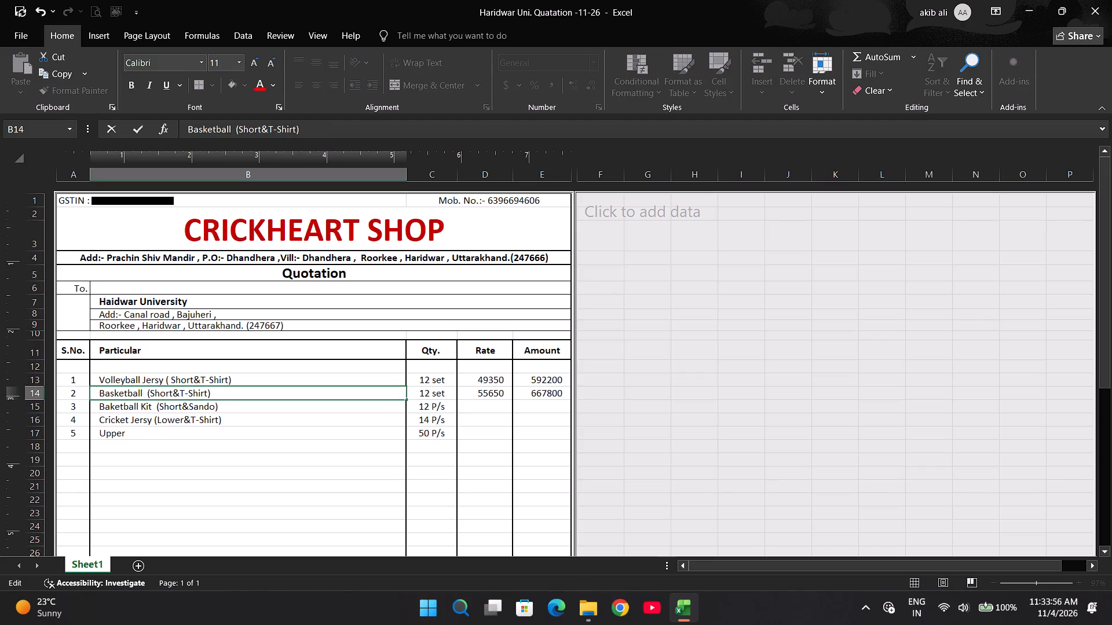
type("Jersy")
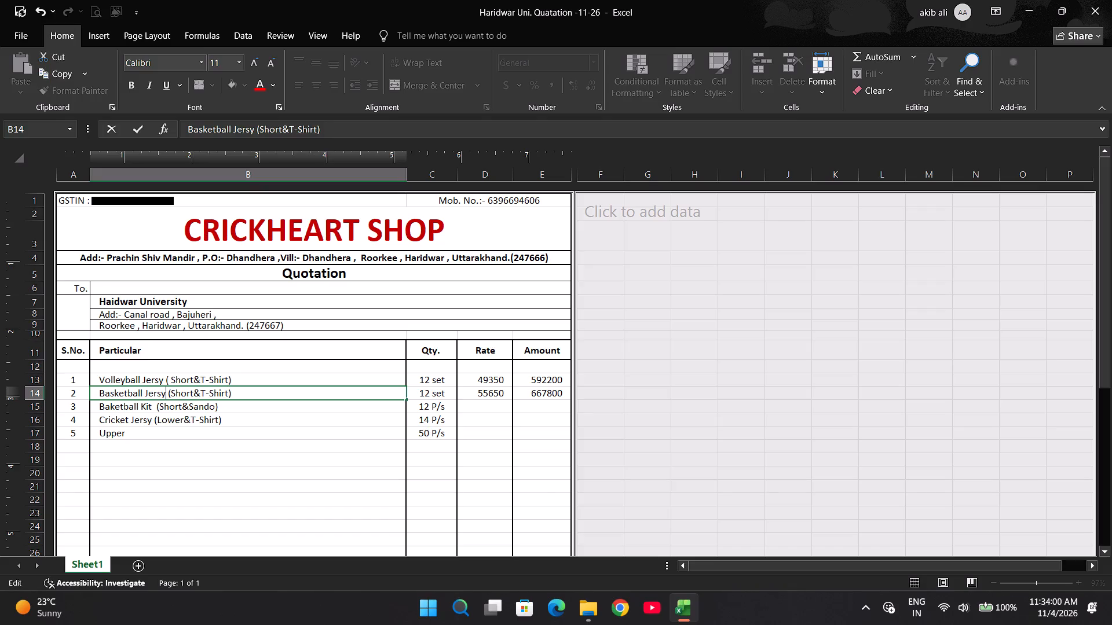
Replace "Kit" with "Jersy" in the description of item 3, the Short&Sando set.
double_click(150, 405)
key("Right")
key("BackSpace")
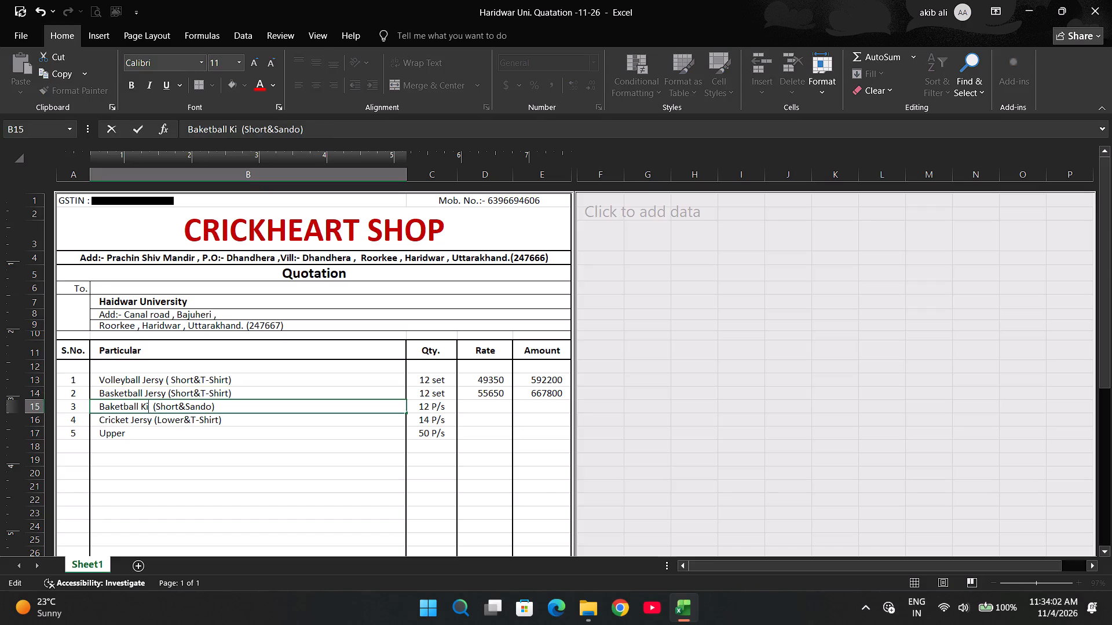
key("BackSpace")
key("BackSpace")
type("Jersy")
key("Return")
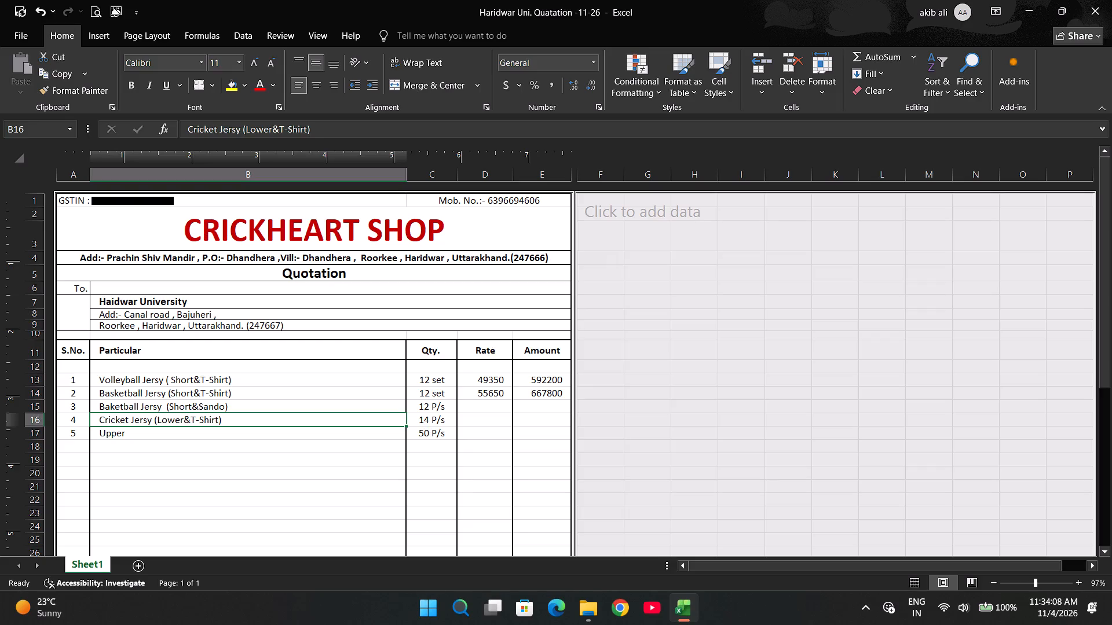
Select the empty rate cell of item 3, the Short&Sando set.
left_click(496, 408)
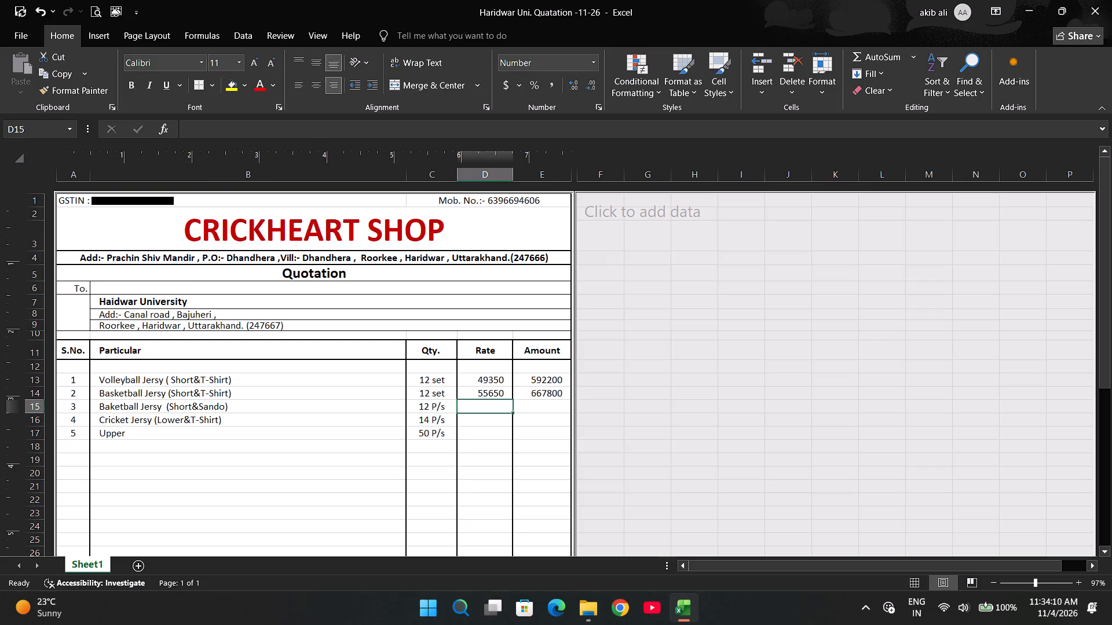
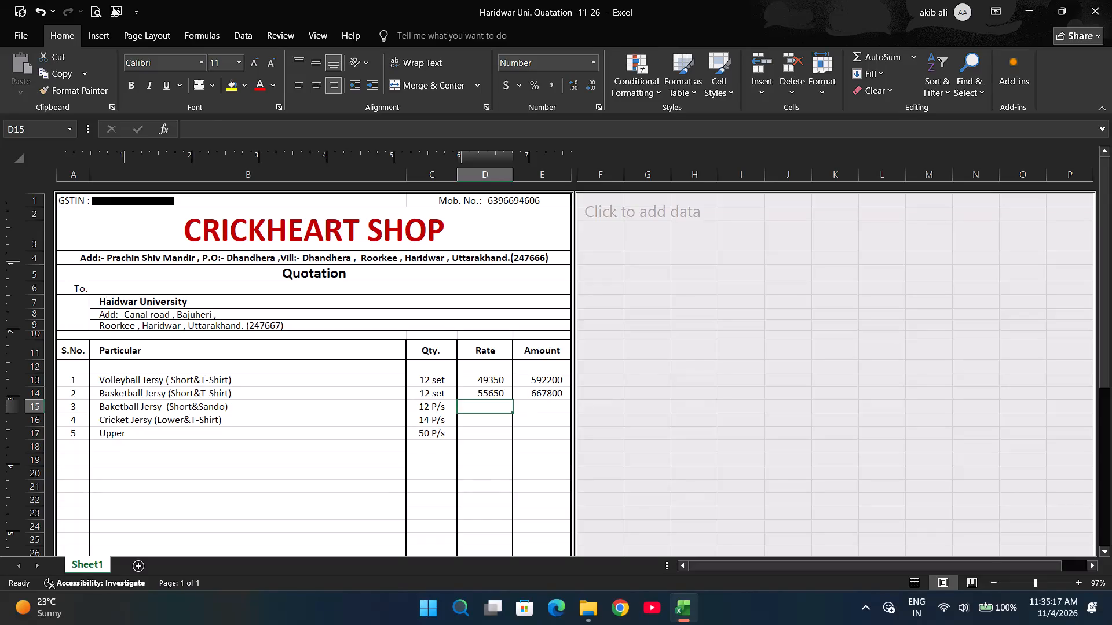
Set the quantity of item 4, the cricket jersey, to 15 and of item 5, the Upper, to 55.
left_click(140, 435)
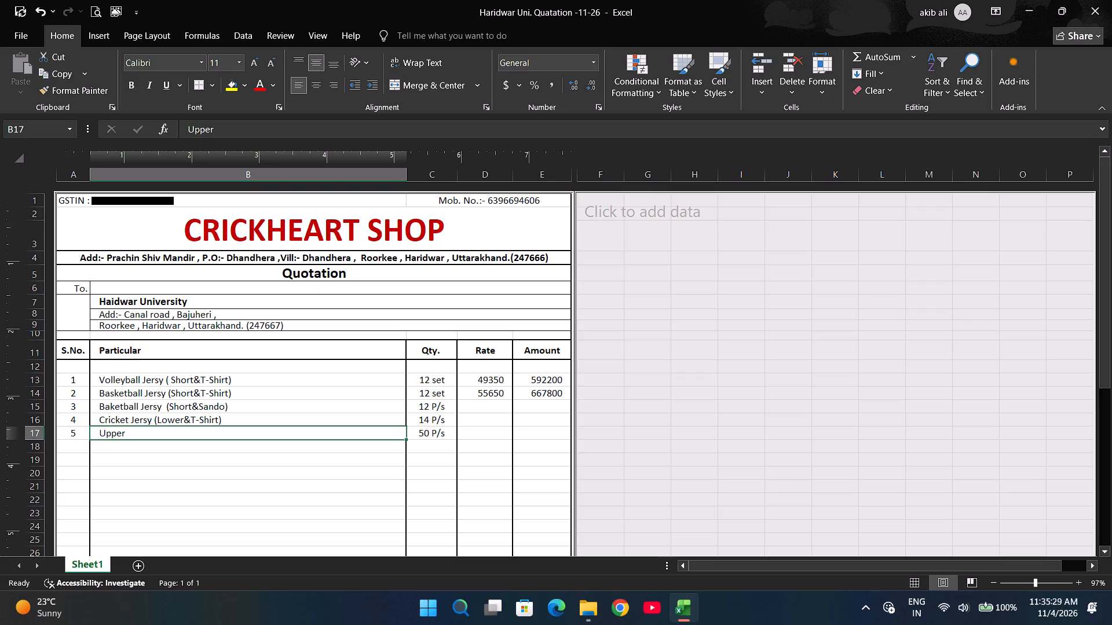
left_click(445, 424)
type("15")
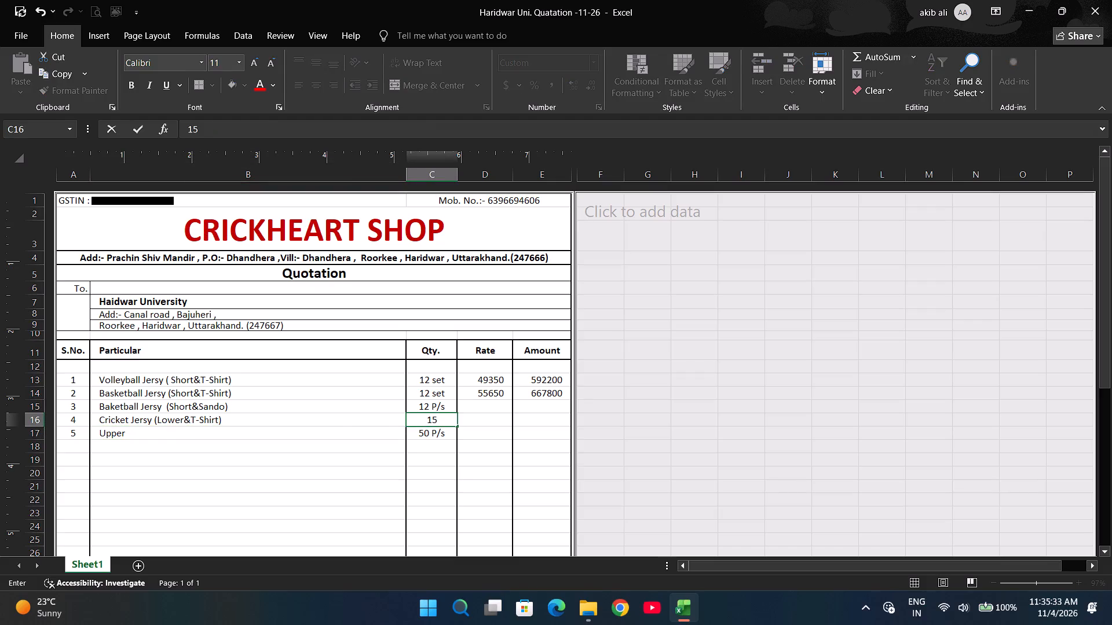
key("Down")
type("55")
key("Right")
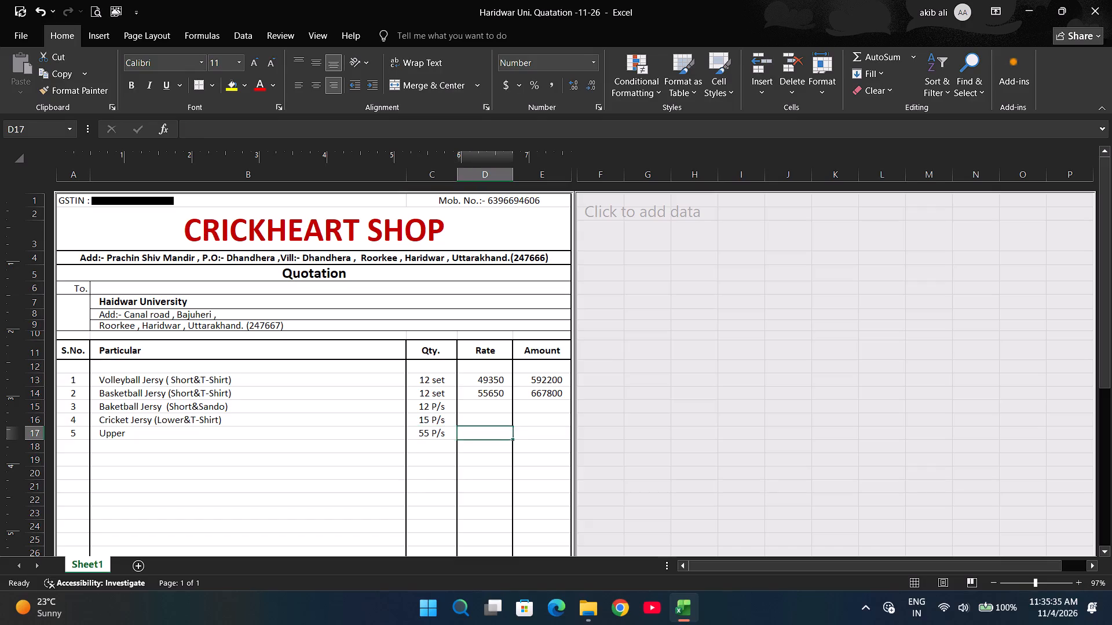
Enter the rates: 800 for each of items 1 to 3, 1200 for the cricket jersey and 950 for the Upper.
key("Up")
key("Up")
key("Up")
key("Up")
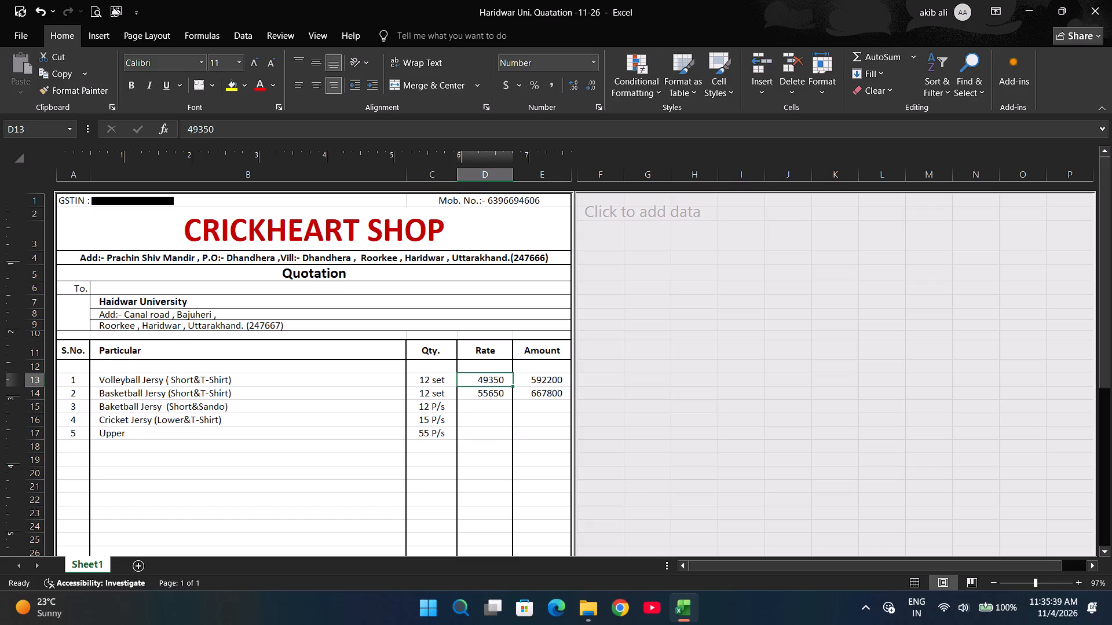
type("800")
key("Down")
type("800")
key("Down")
type("800")
key("Down")
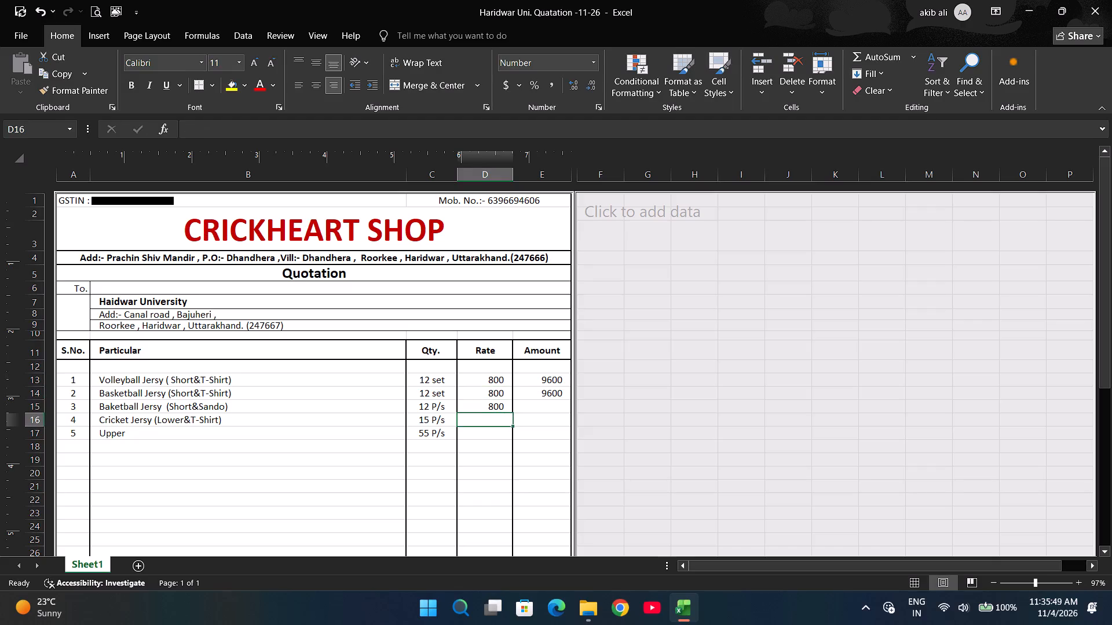
type("1200")
key("Down")
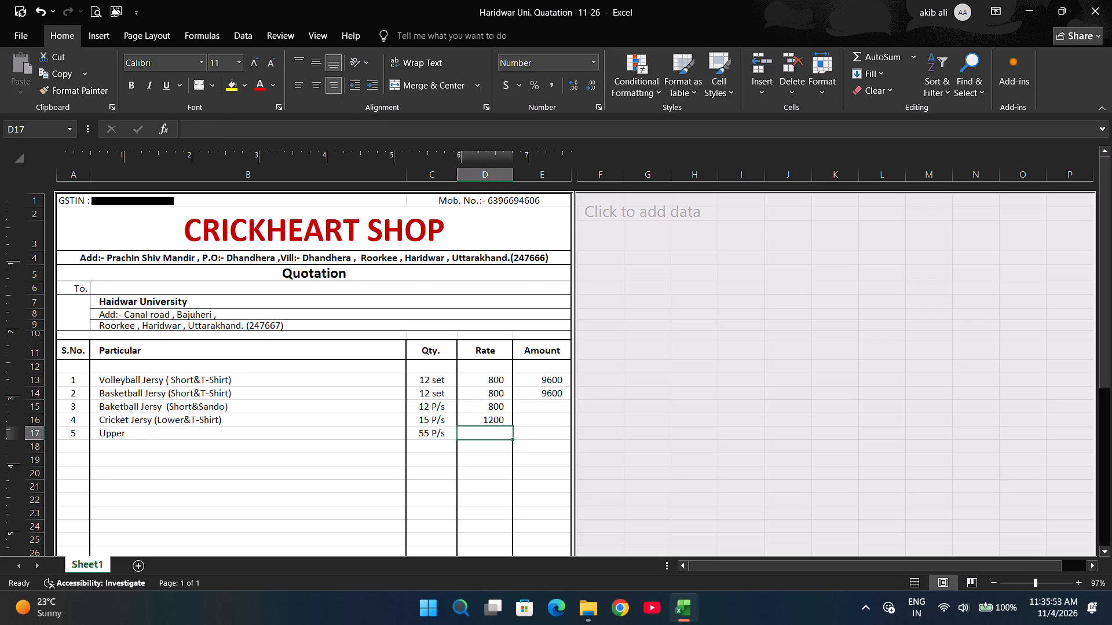
type("950")
key("Return")
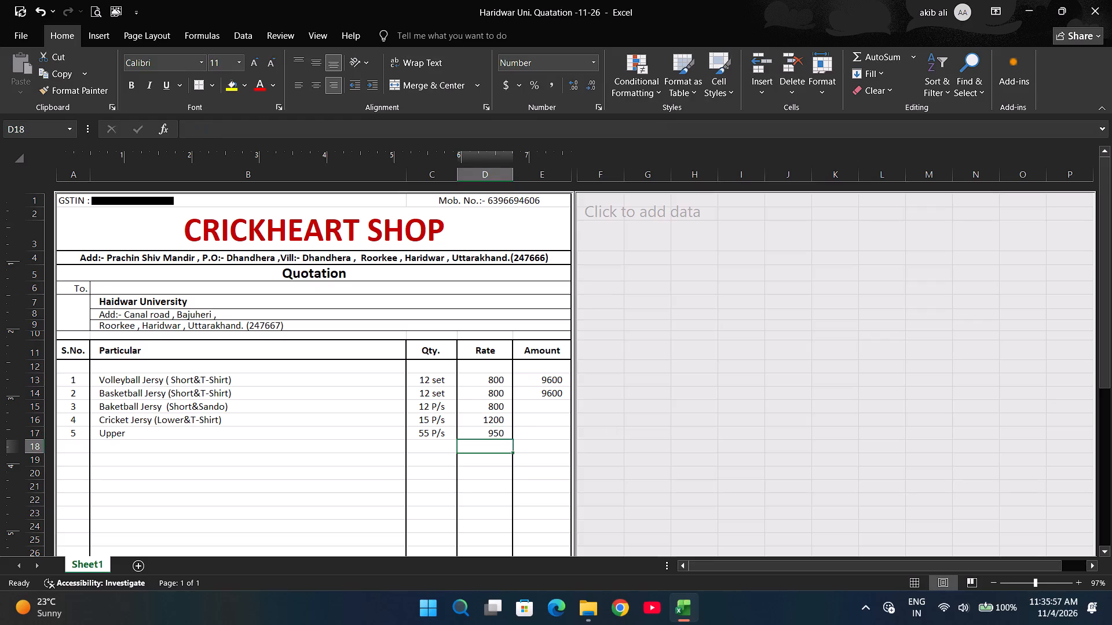
Fill the Amount formula from item 1 down through item 5.
left_click(536, 383)
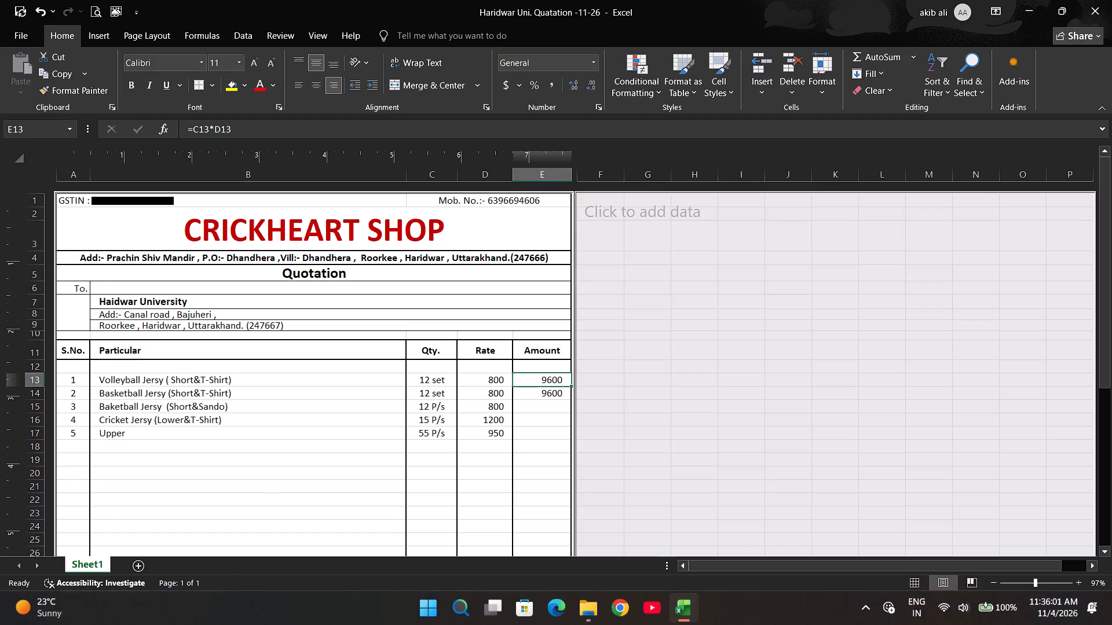
left_click_drag(570, 388, 566, 439)
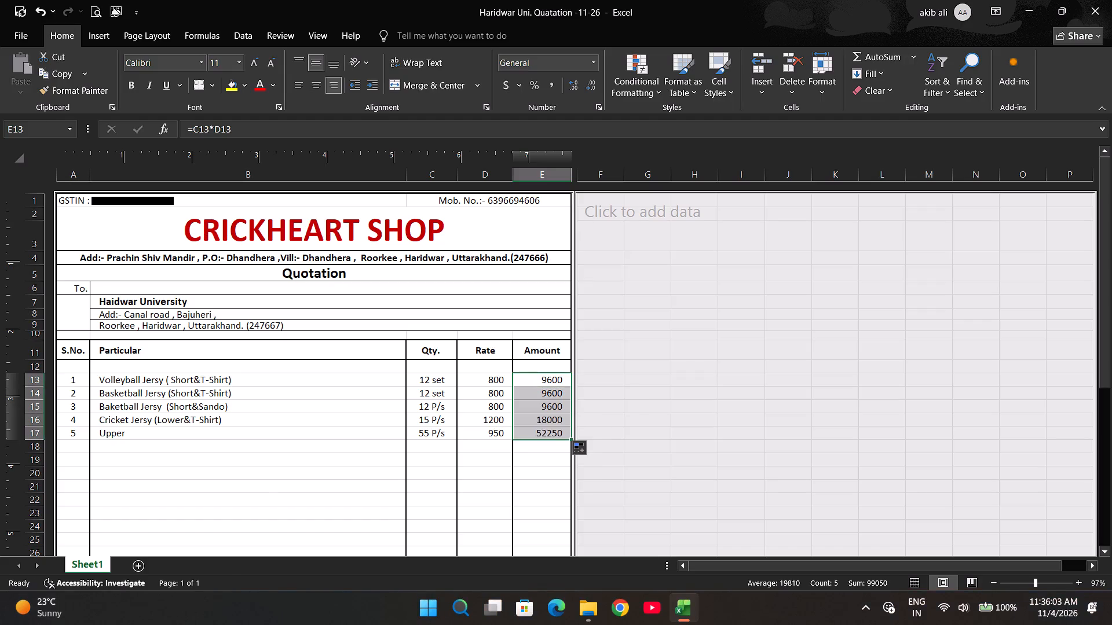
left_click(545, 470)
left_click(533, 448)
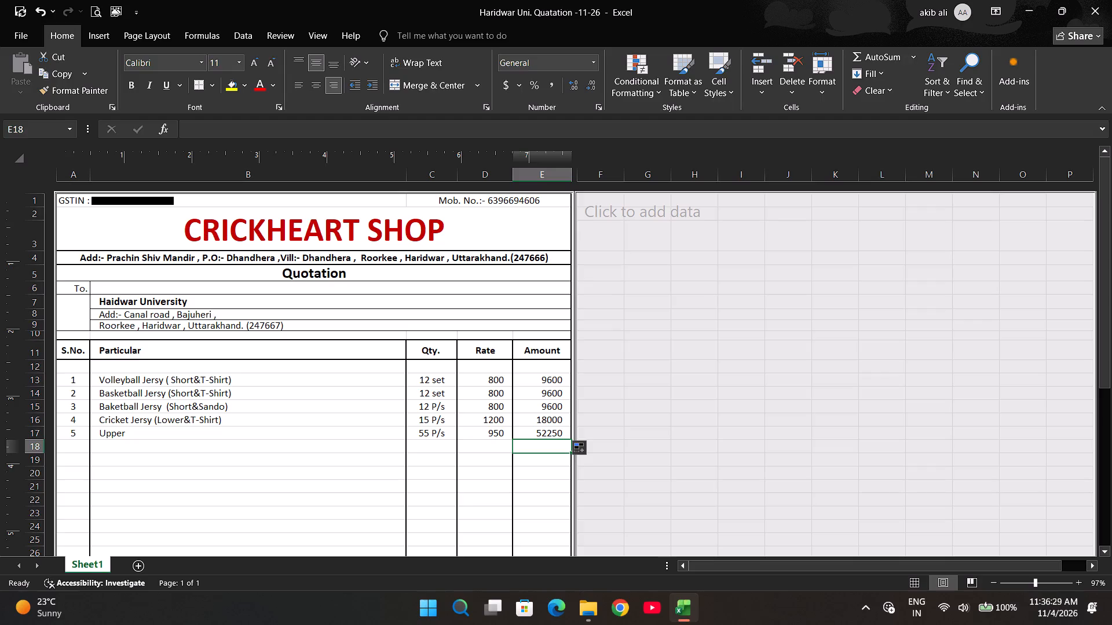
Add the note "* Tax are included ." in the row below the "Goods Once Will Sold Not Taken Back" note.
scroll(536, 489, "down", 12)
scroll(446, 360, "down", 5)
scroll(491, 440, "up", 7)
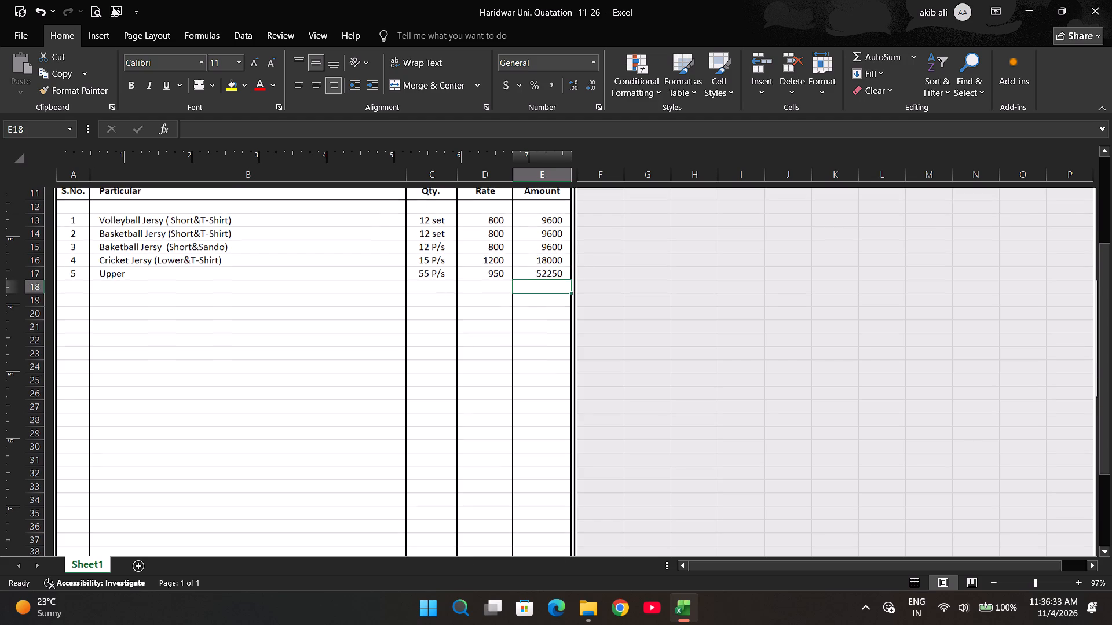
scroll(491, 440, "down", 1)
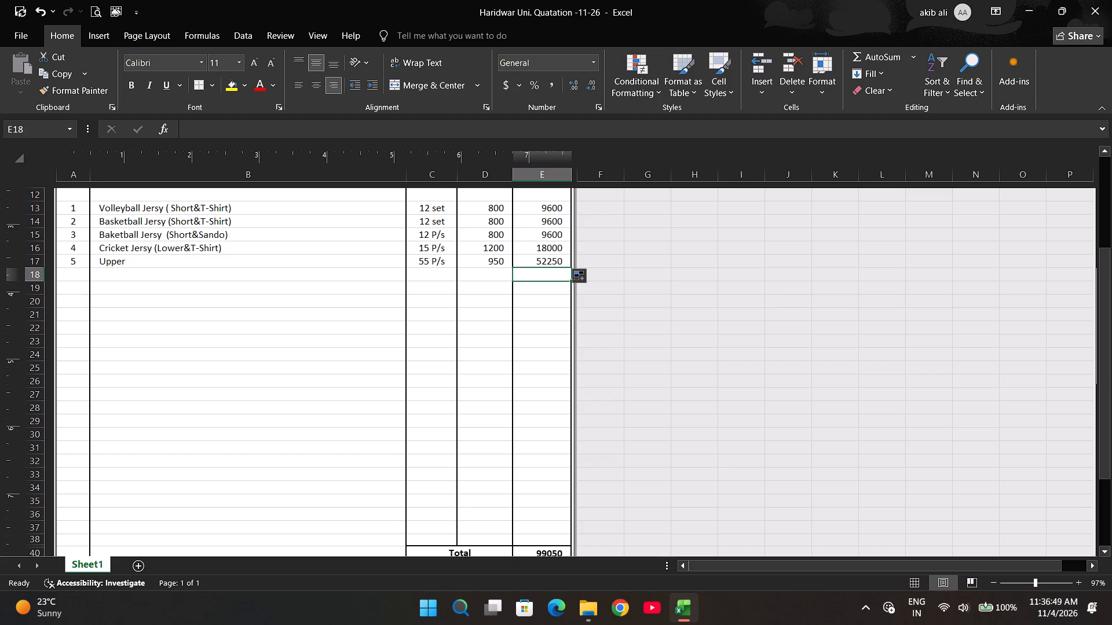
scroll(491, 440, "down", 10)
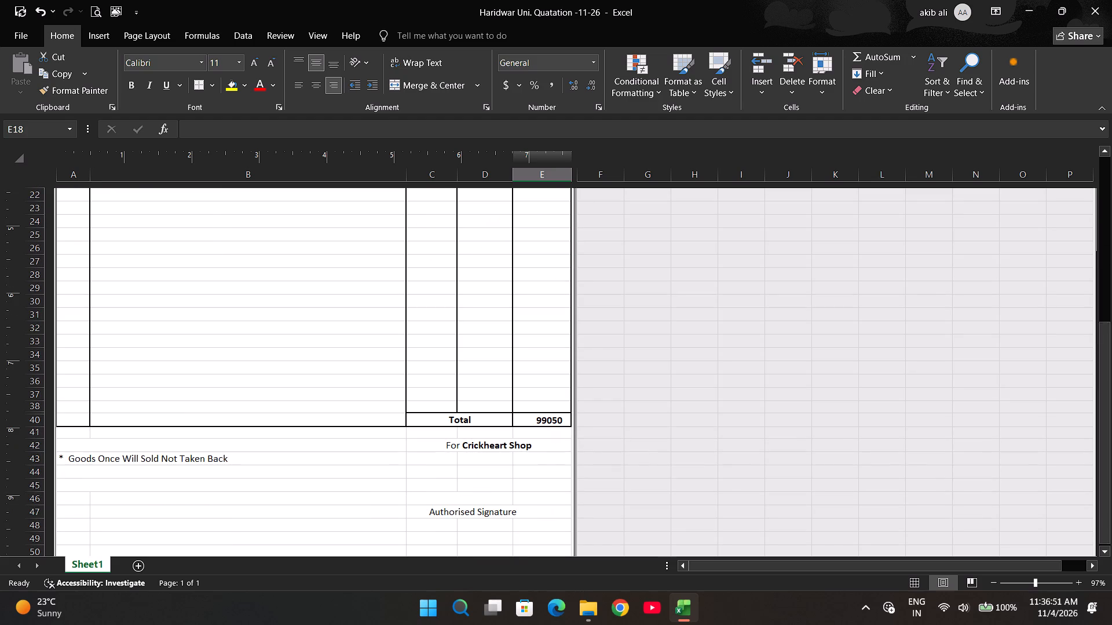
left_click(109, 470)
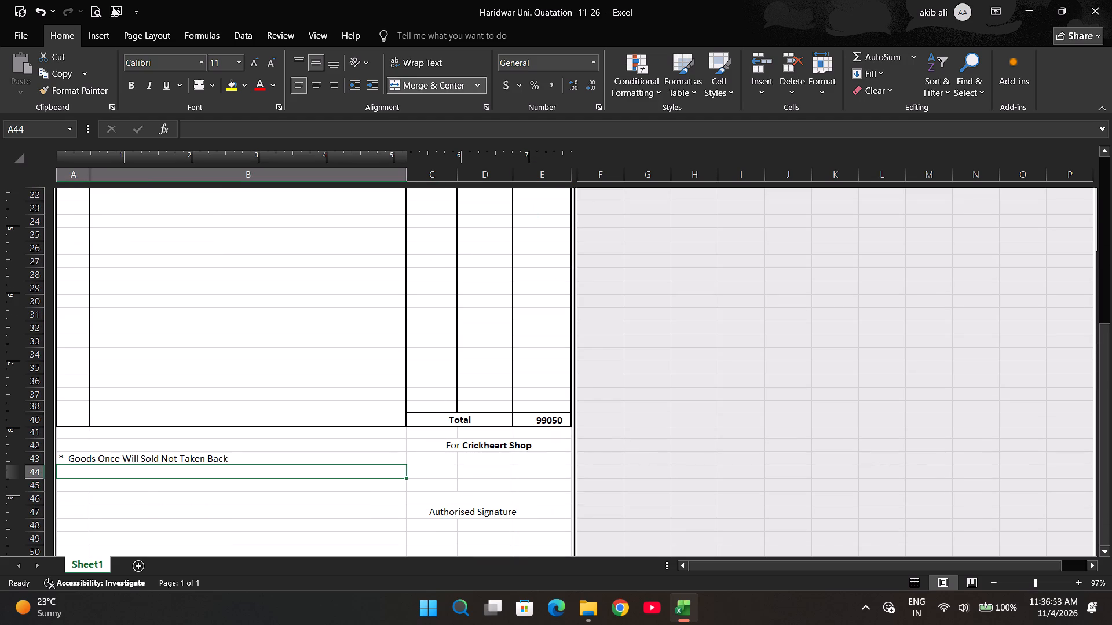
key("asterisk")
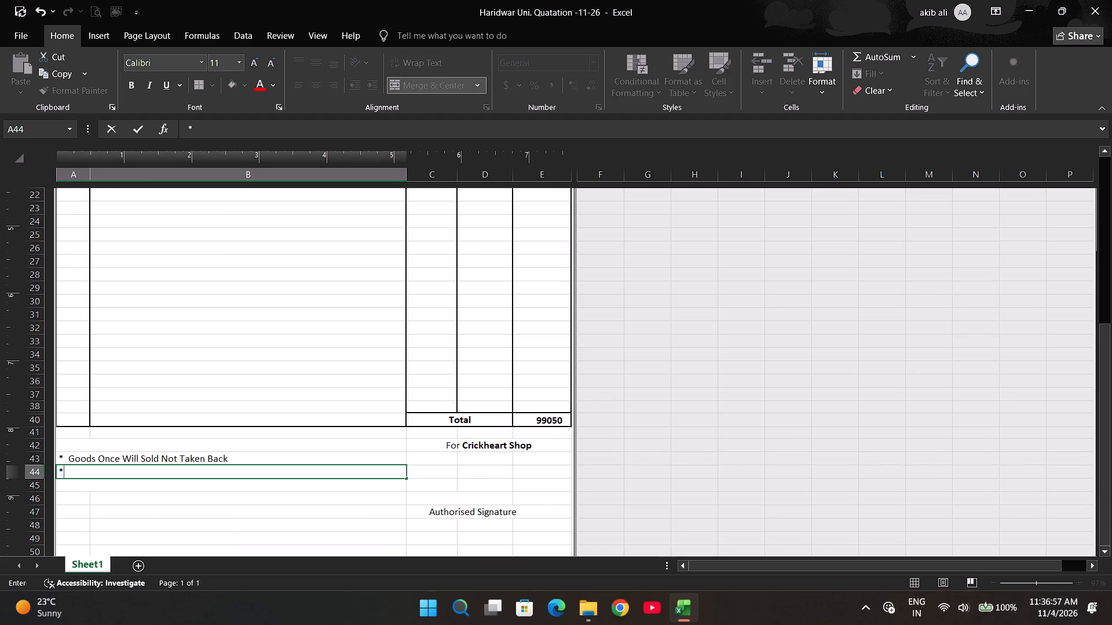
key("space")
type("Tax")
key("space")
type("Are")
key("space")
key("BackSpace")
key("BackSpace")
key("BackSpace")
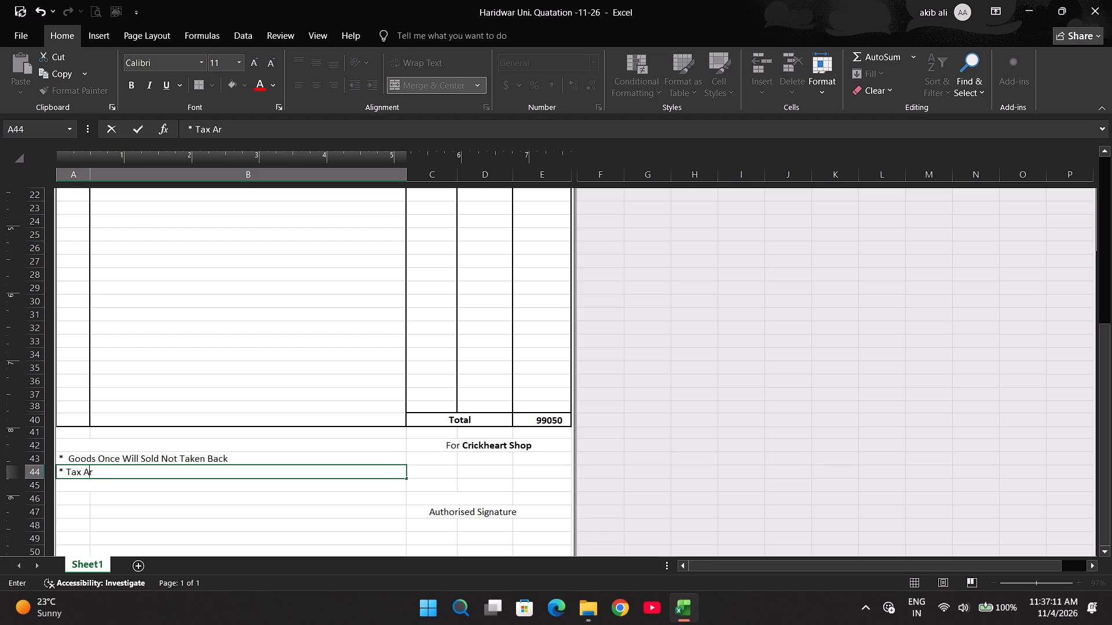
key("BackSpace")
type("are")
key("space")
type("includi")
type("ed")
key("BackSpace")
key("BackSpace")
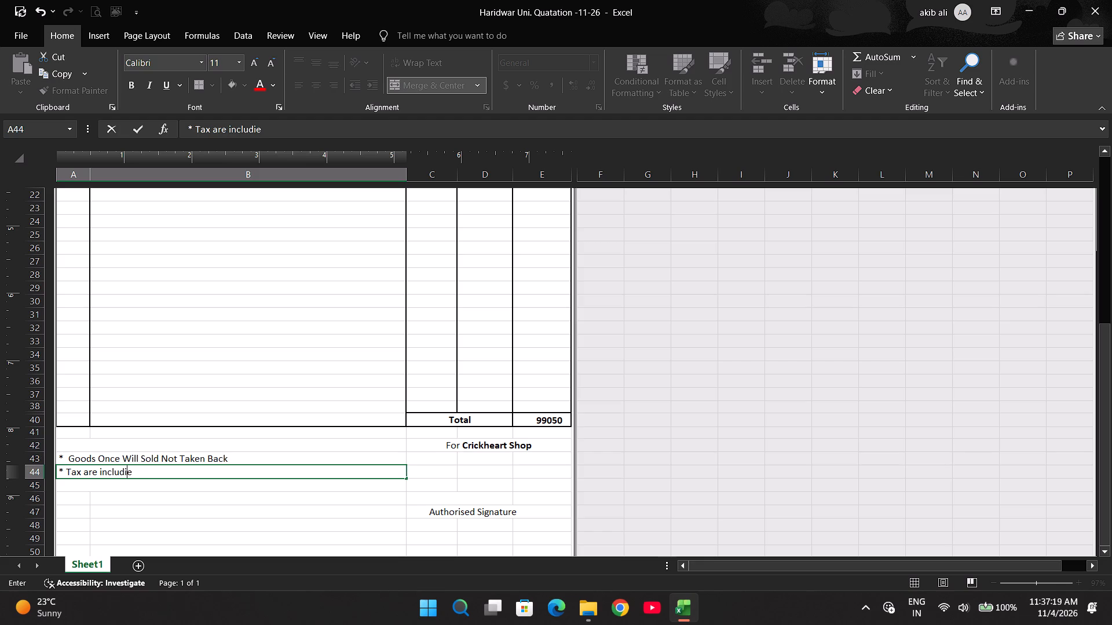
key("BackSpace")
type("ed")
left_click(156, 470)
key("space")
type(".")
Add a period at the end of the "Goods Once Will Sold Not Taken Back" note.
double_click(239, 457)
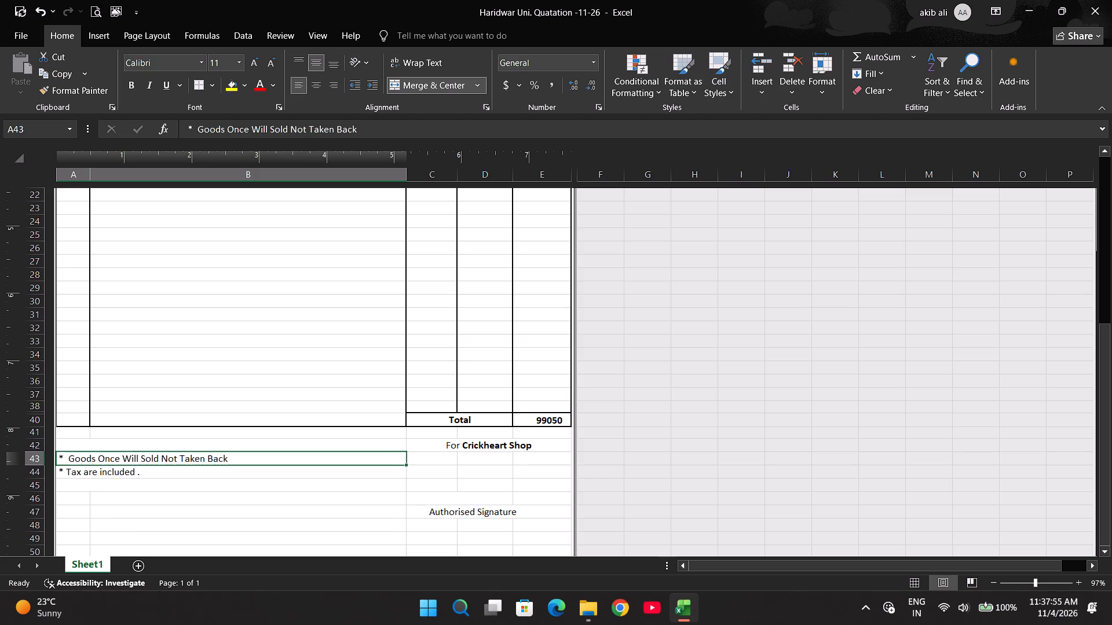
double_click(258, 460)
key("period")
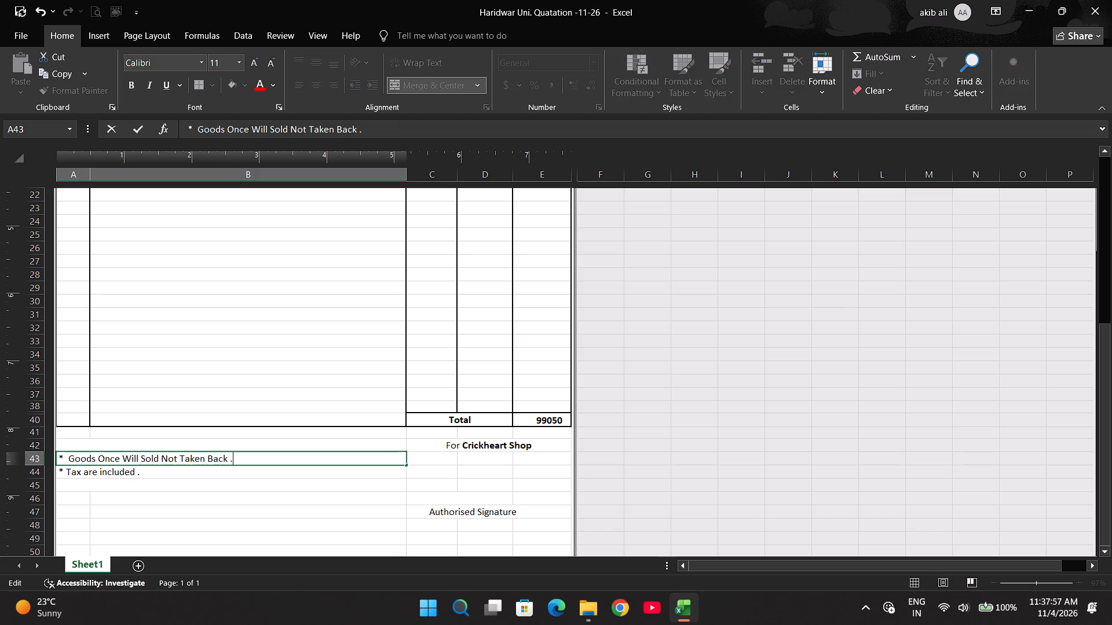
key("Return")
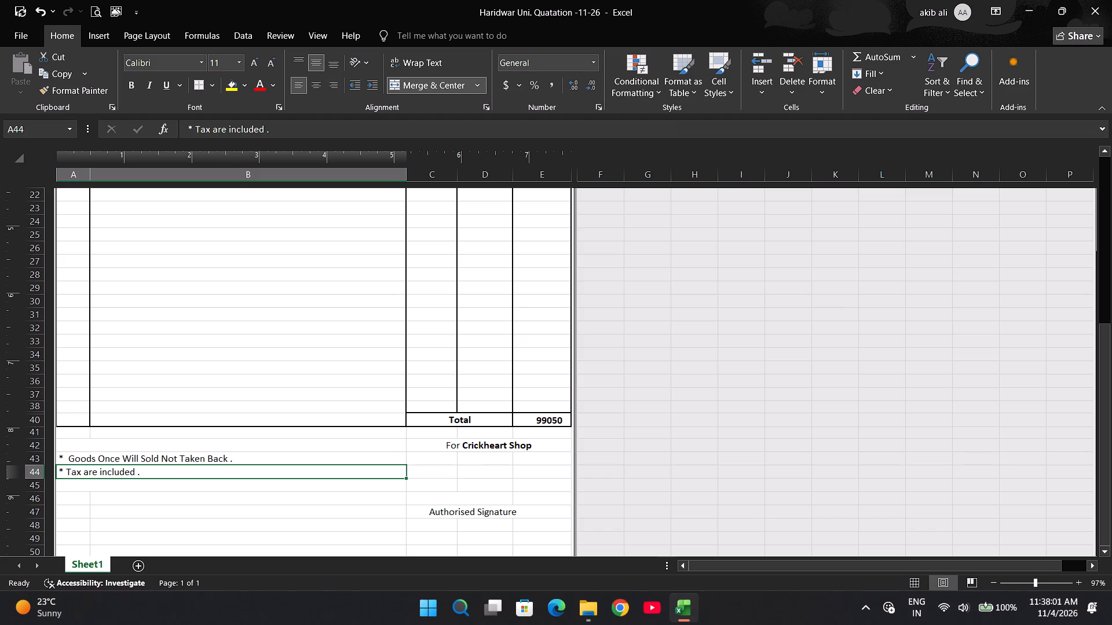
Review the whole quotation, from the header and recipient details through the item rows to the total and footer notes.
scroll(258, 460, "up", 10)
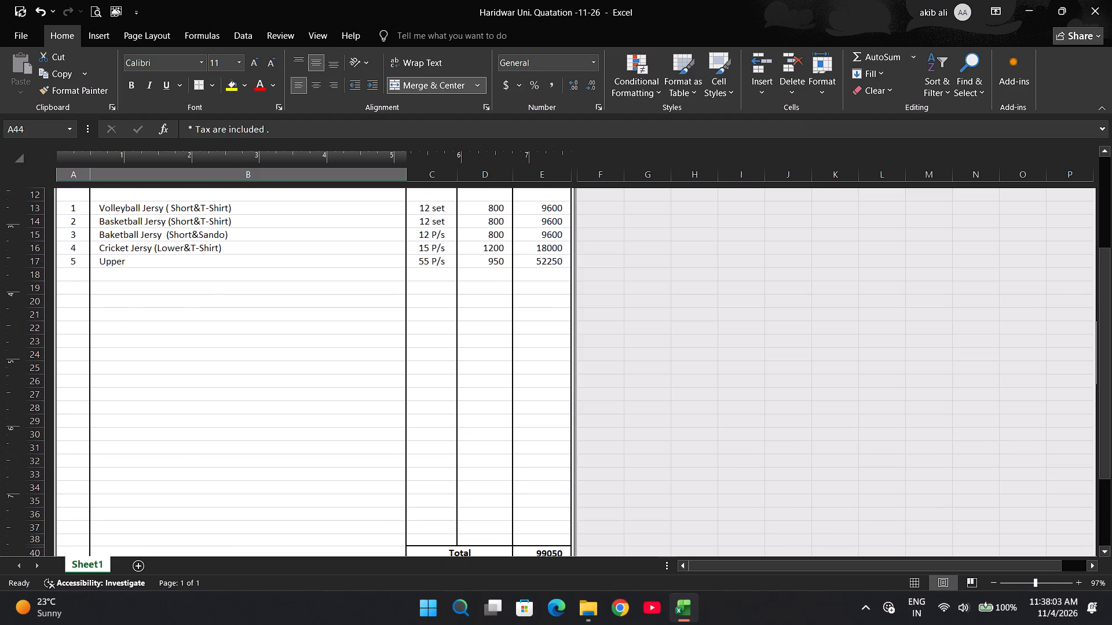
scroll(258, 460, "up", 9)
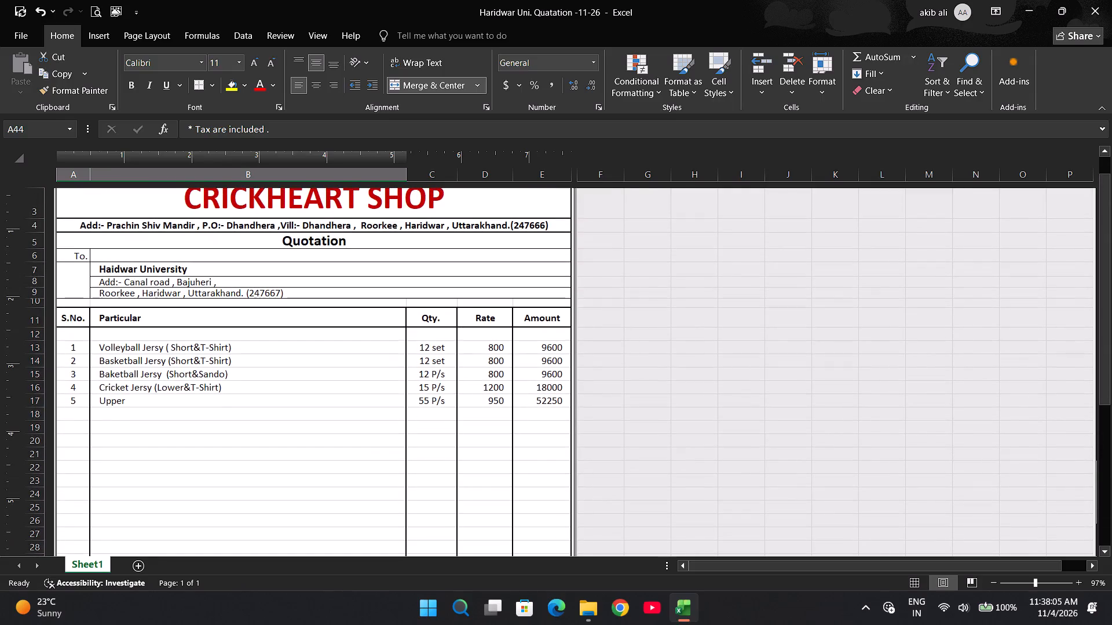
scroll(258, 460, "up", 2)
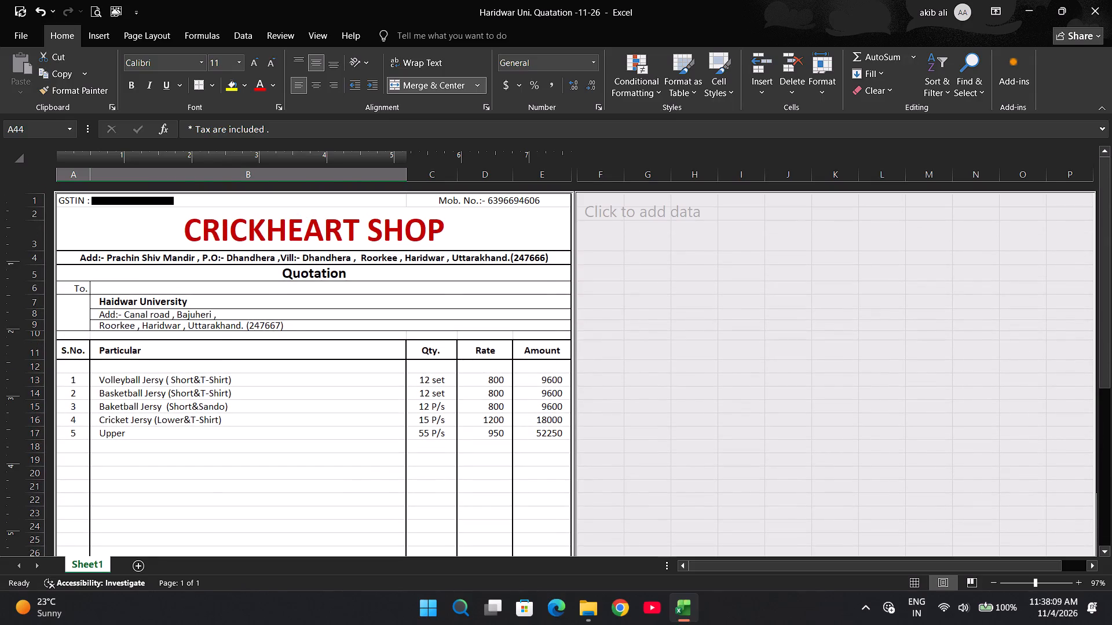
scroll(309, 340, "up", 2)
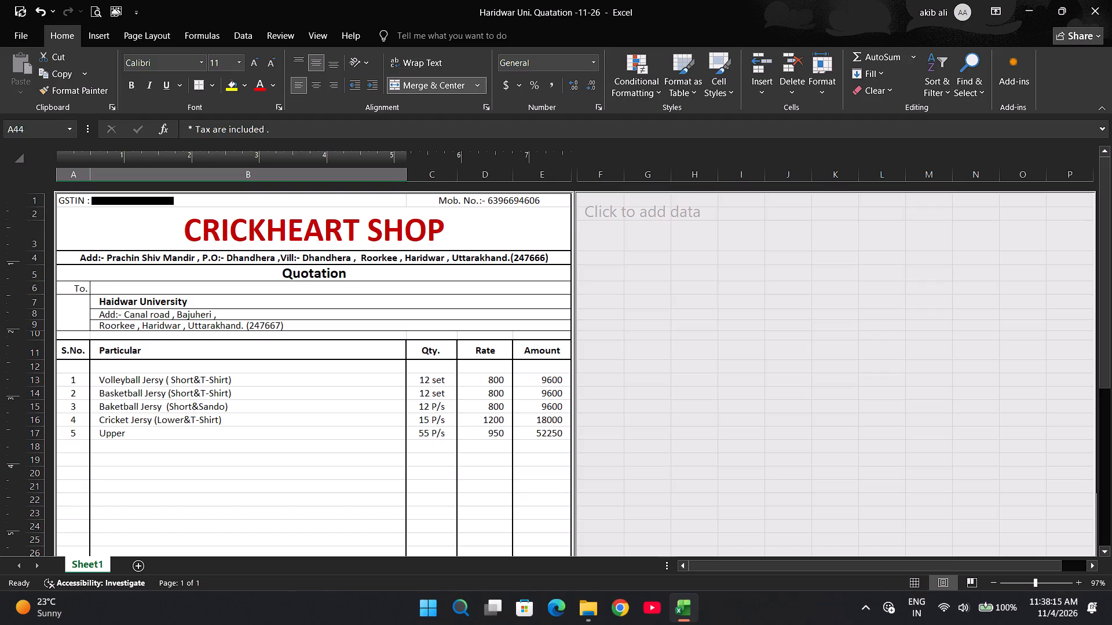
scroll(309, 340, "down", 2)
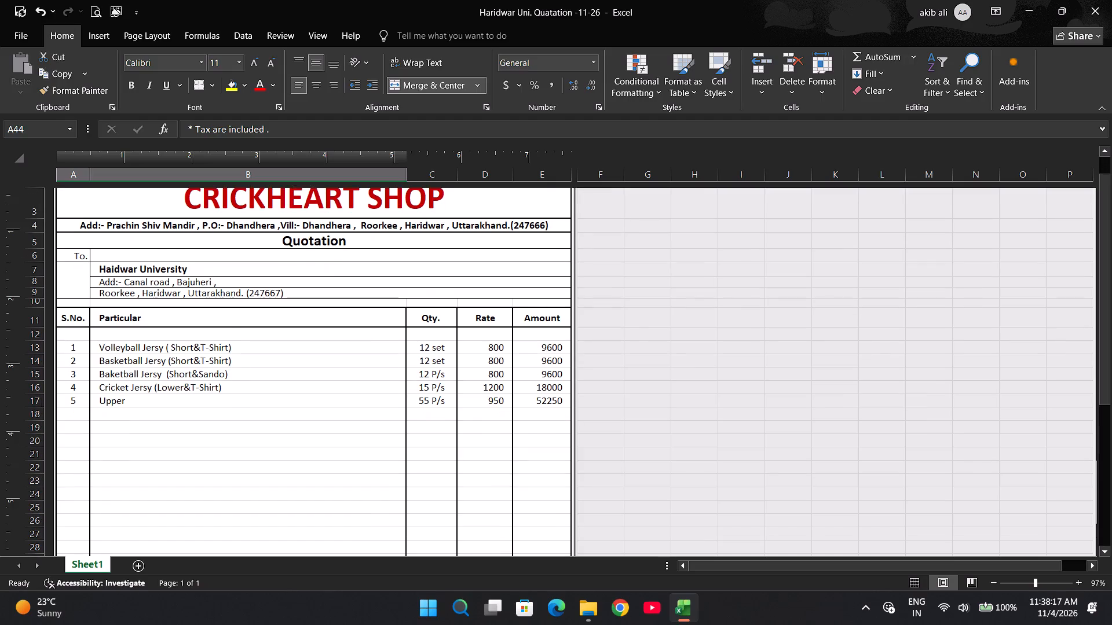
scroll(309, 340, "down", 4)
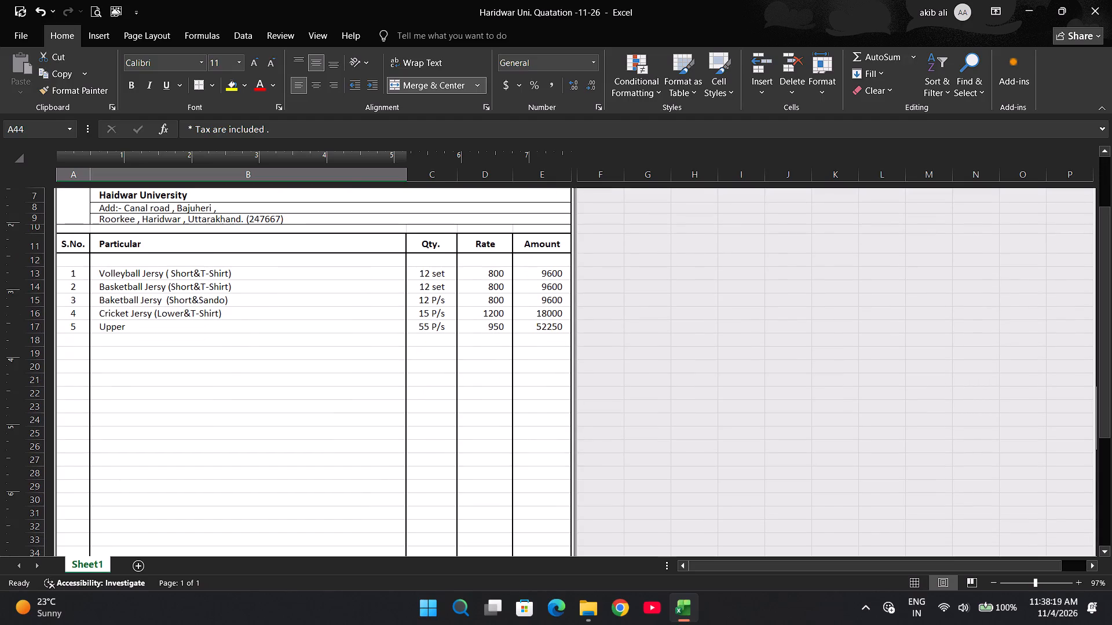
scroll(309, 340, "down", 3)
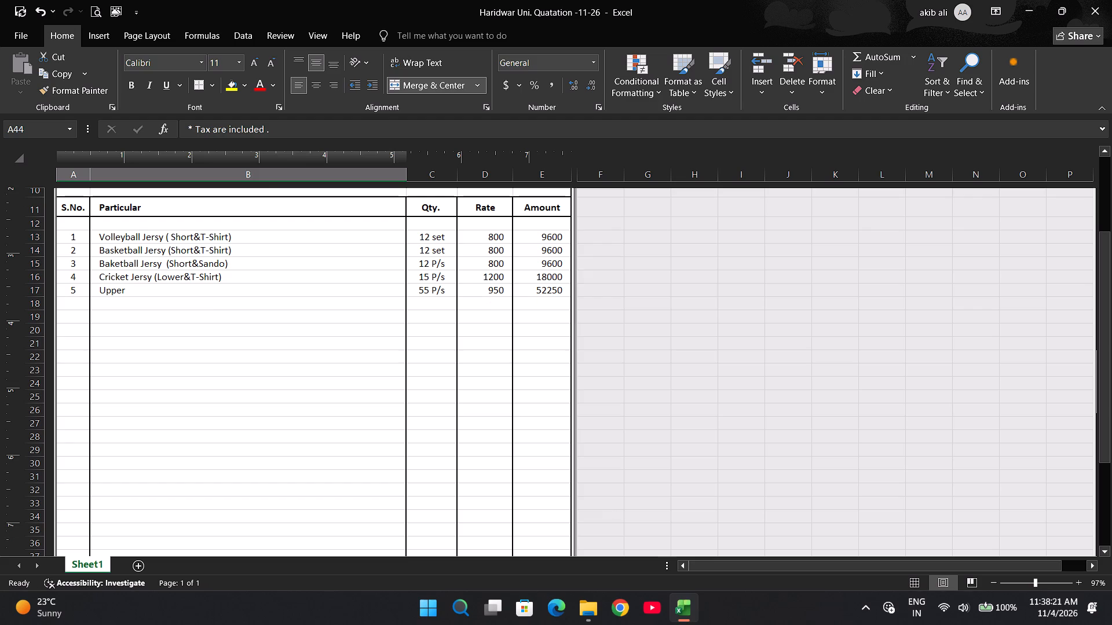
scroll(309, 340, "down", 5)
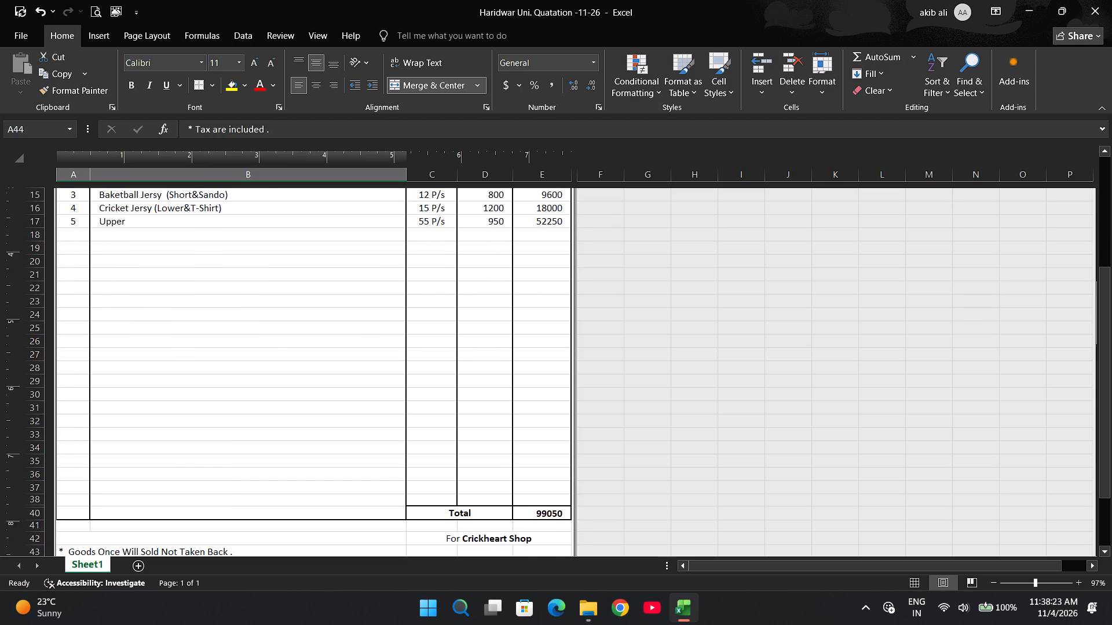
scroll(309, 341, "down", 12)
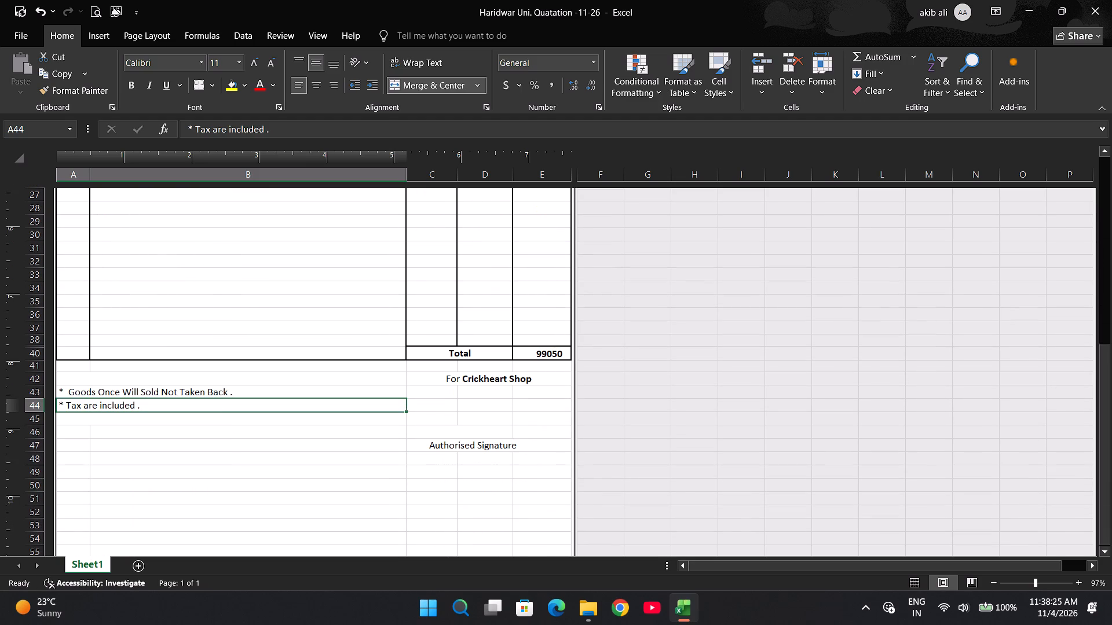
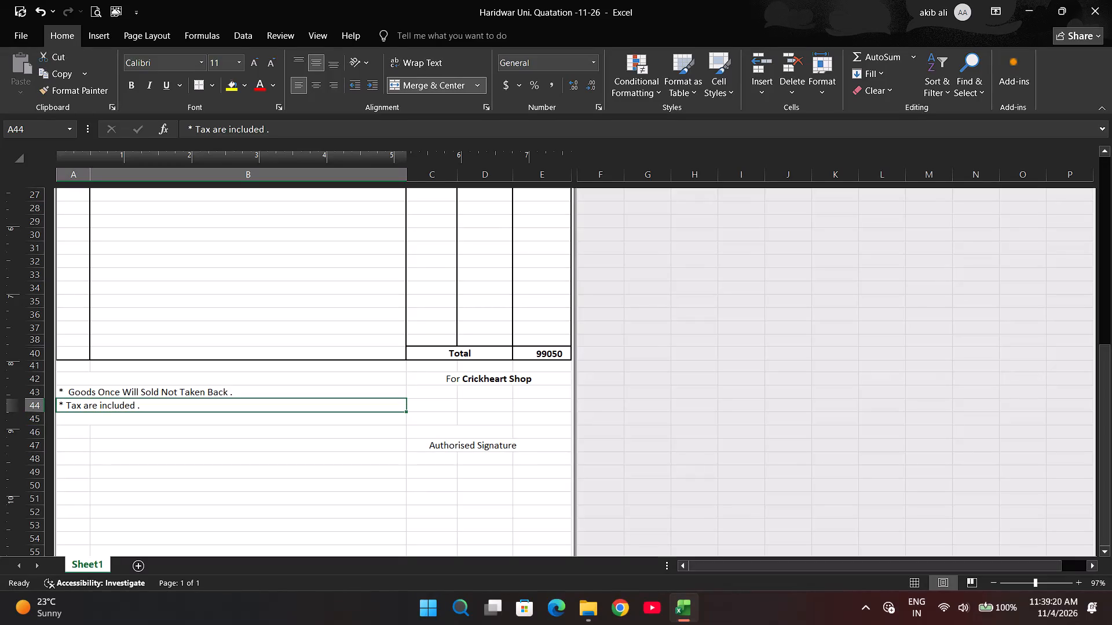
Change the tax note below the "Goods Once Will Sold Not Taken Back" note to read "* GST Included .".
triple_click(97, 406)
key("BackSpace")
key("BackSpace")
key("BackSpace")
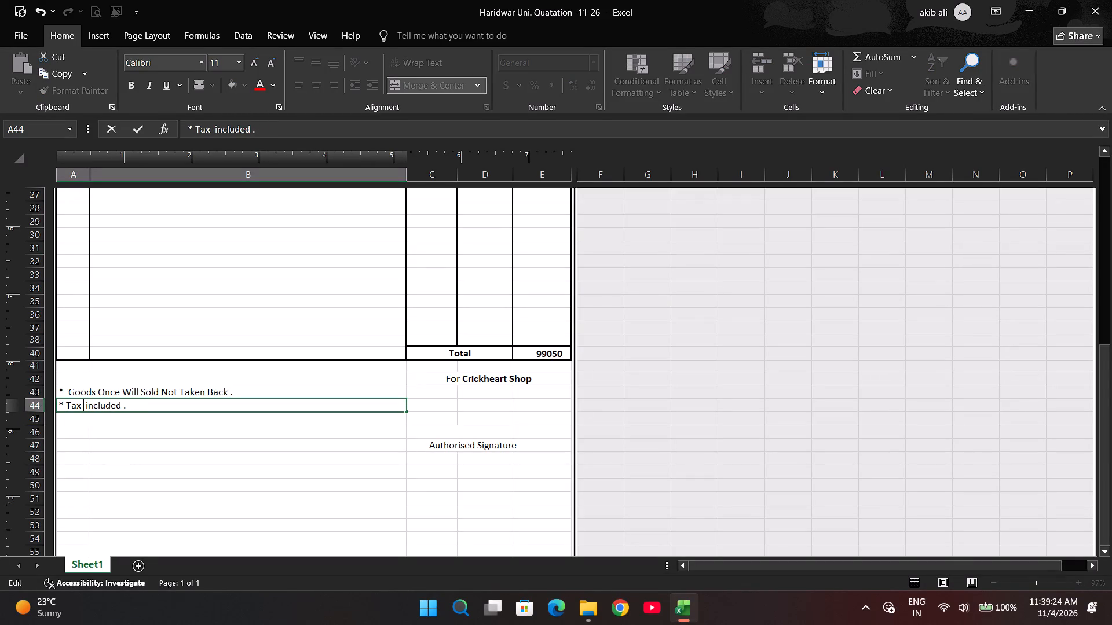
key("BackSpace")
key("BackSpace")
key("BackSpace")
key("BackSpace")
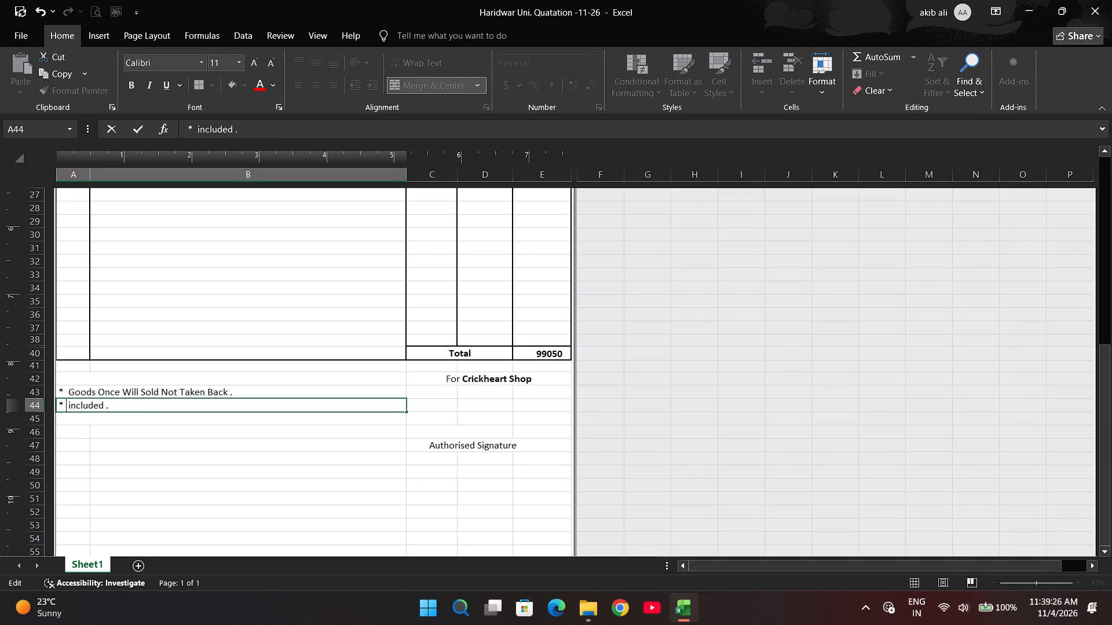
type("GT")
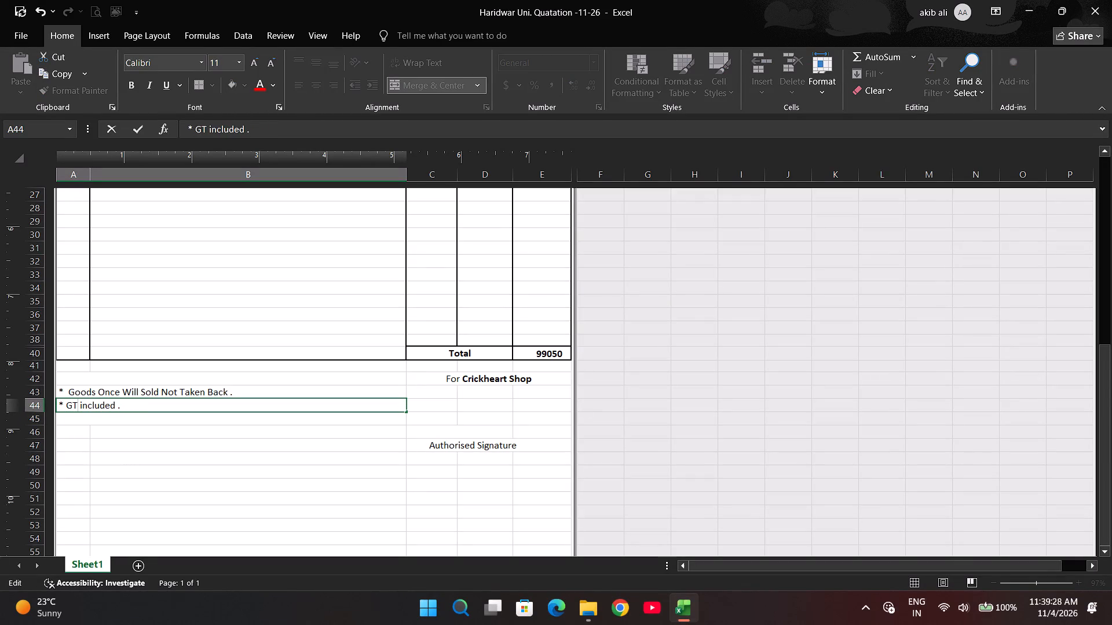
key("shift+BackSpace")
type("ST")
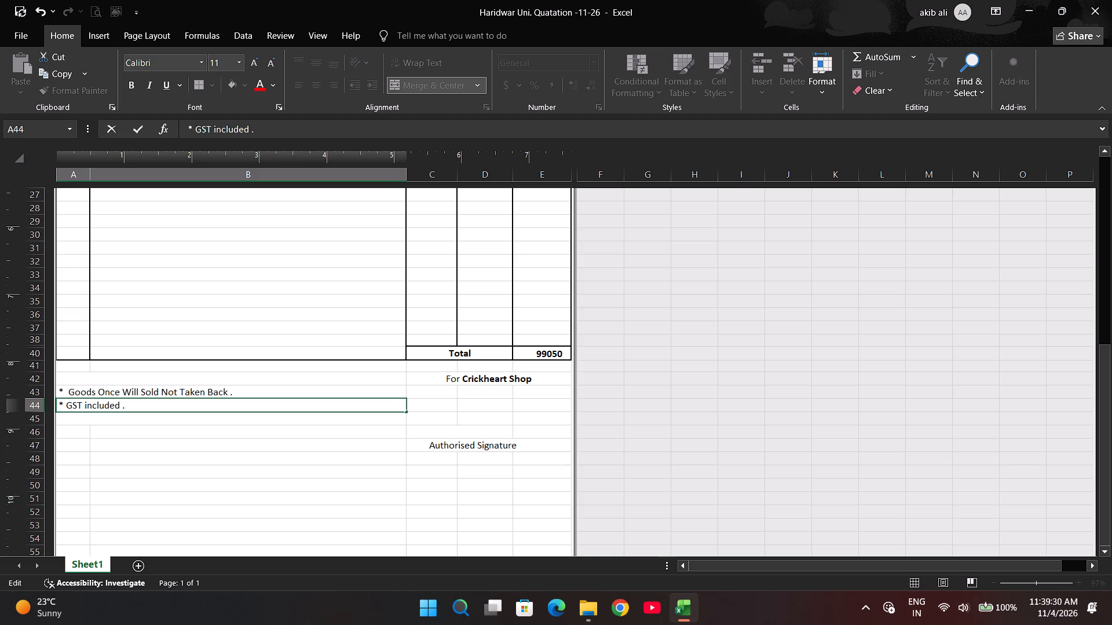
key("Right")
key("Right")
key("shift+BackSpace")
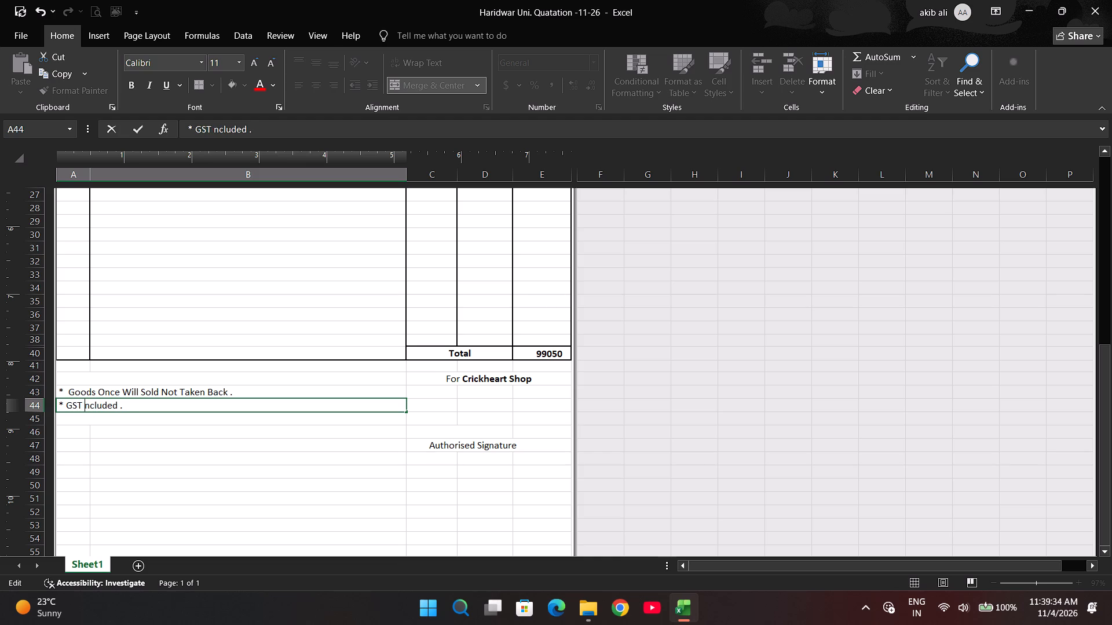
key("shift+i")
key("Return")
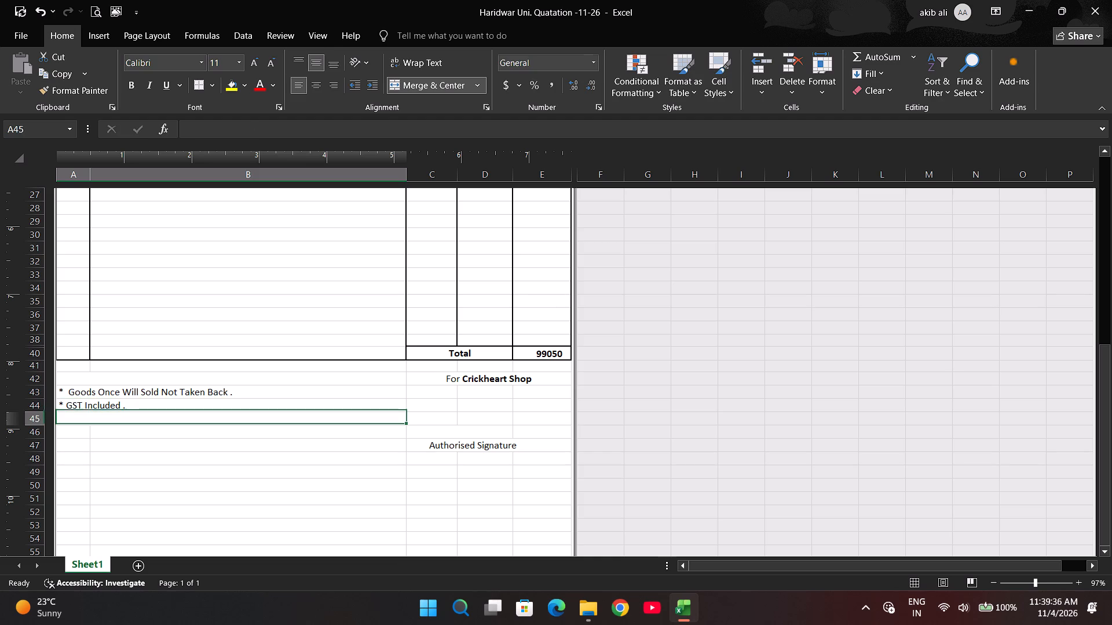
Check the quotation in print preview and export it as a PDF named "Haridwar Uni. Quatation -11-26" to the RIT folder.
scroll(165, 452, "up", 19)
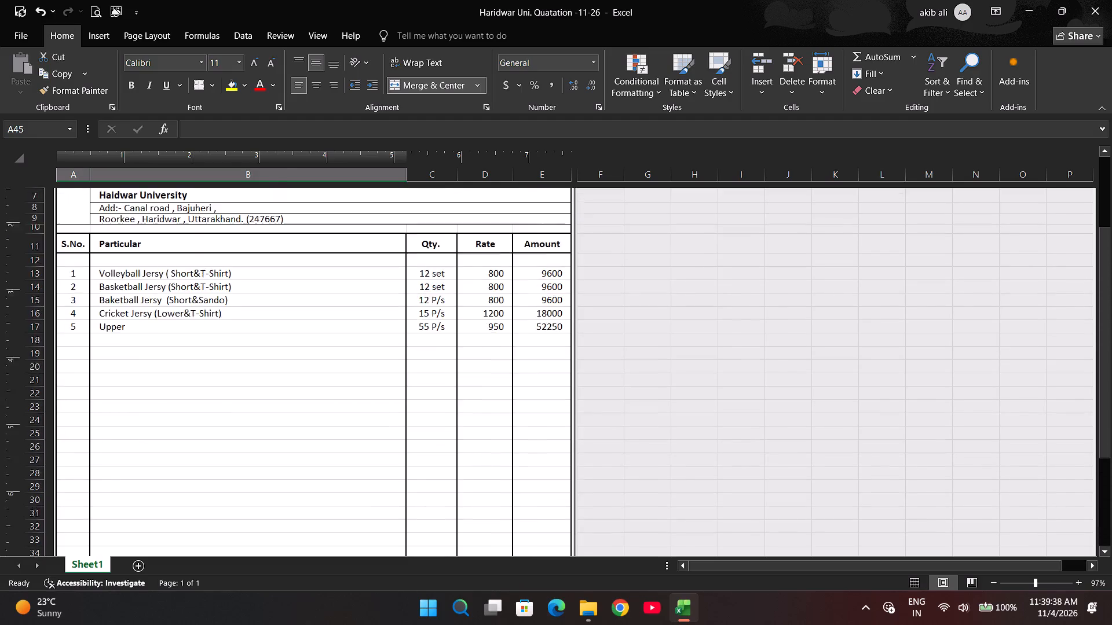
scroll(165, 452, "up", 14)
scroll(165, 452, "down", 5)
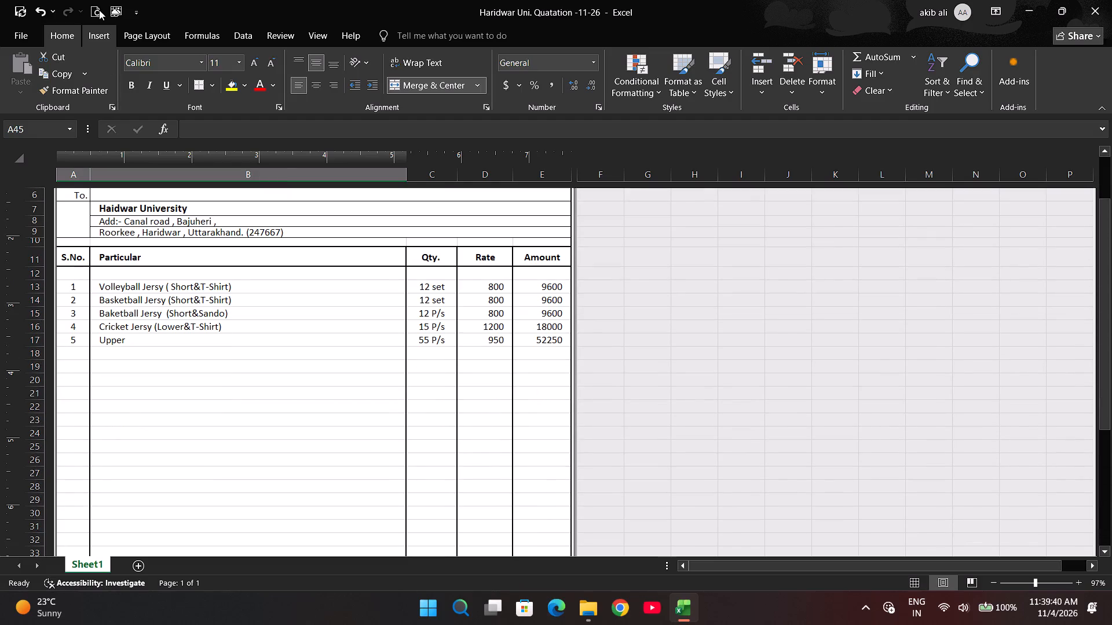
left_click(97, 12)
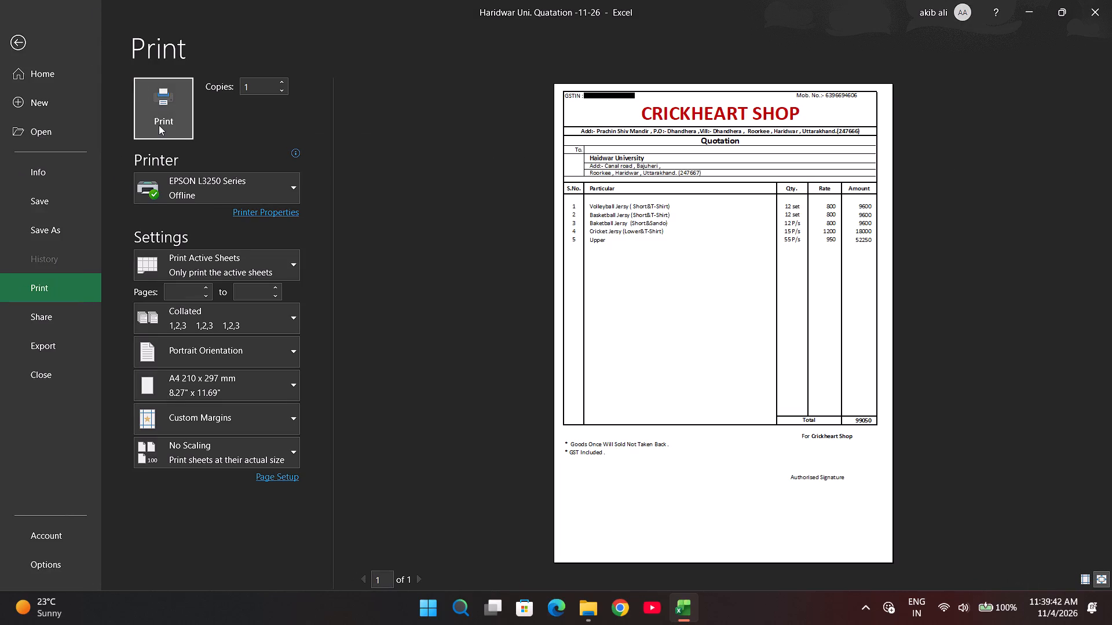
left_click(69, 342)
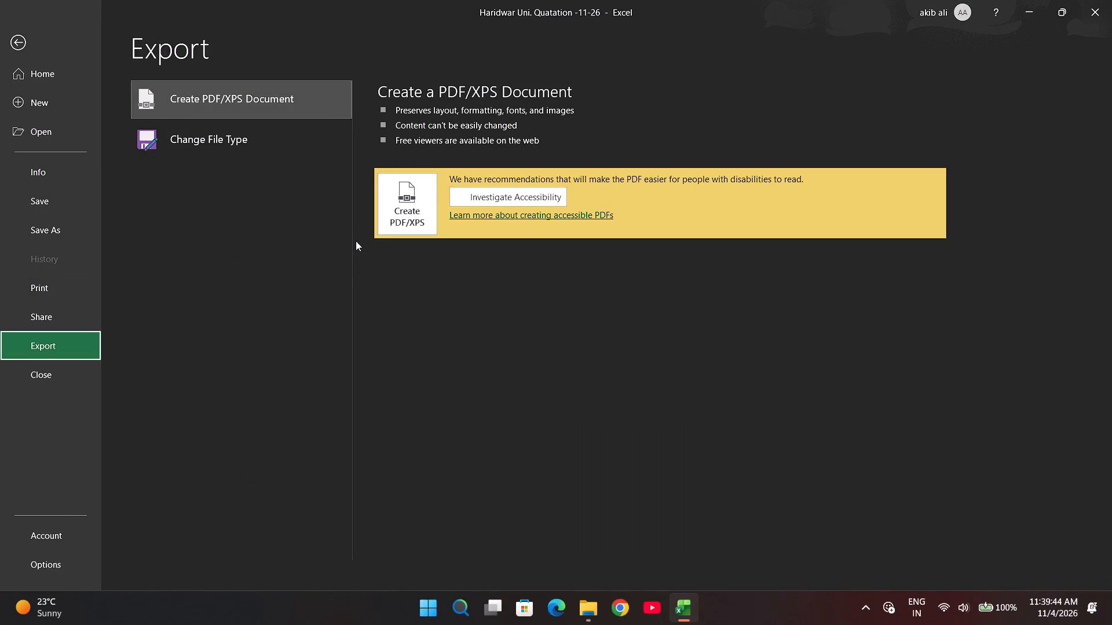
left_click(405, 221)
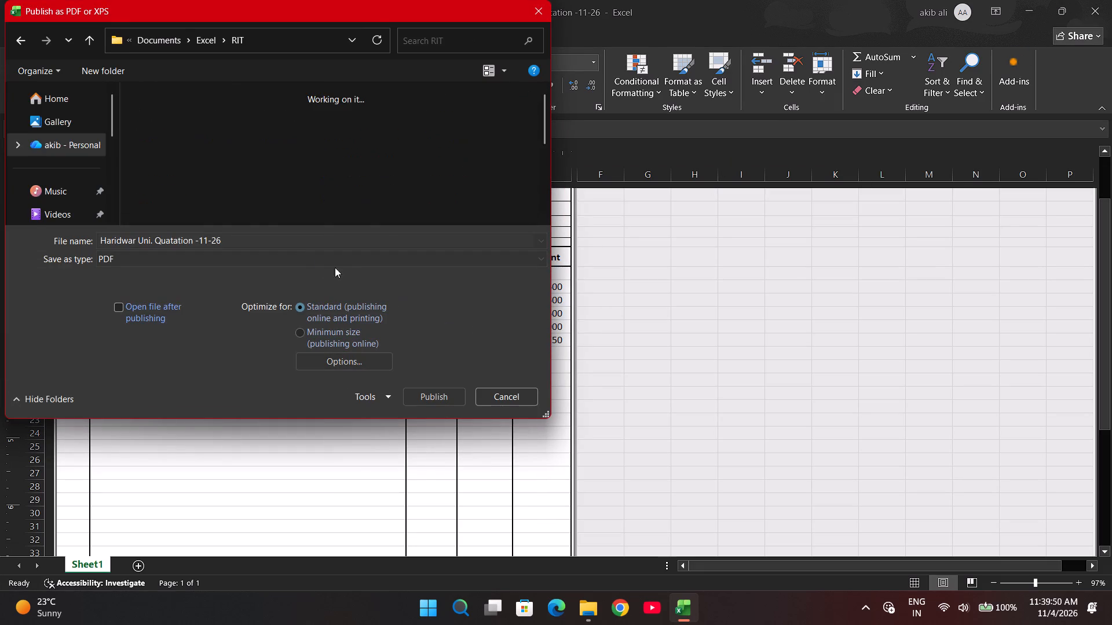
scroll(76, 159, "down", 4)
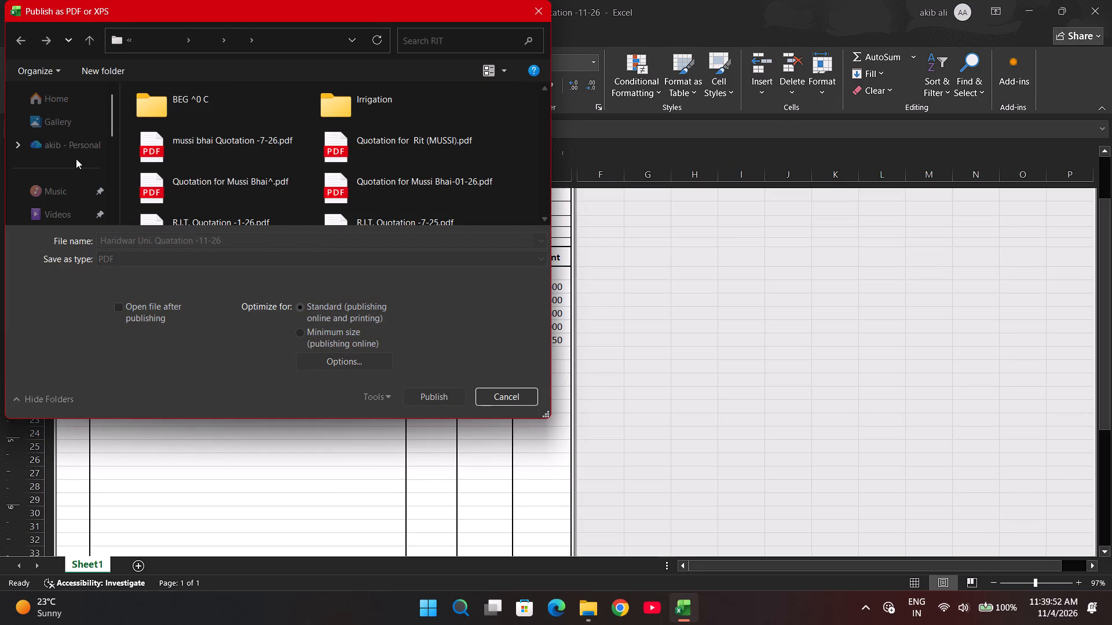
scroll(76, 159, "down", 4)
left_click(76, 159)
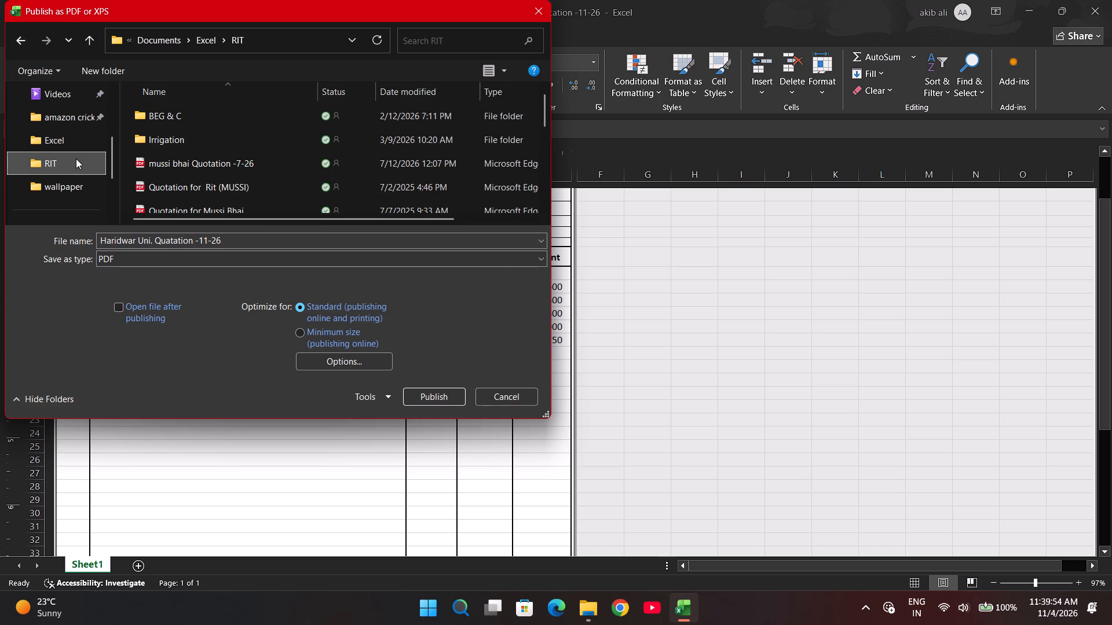
Publish the quotation as the PDF "Haridwar Uni. Quatation -11-26" in the RIT folder with standard optimization.
left_click(415, 393)
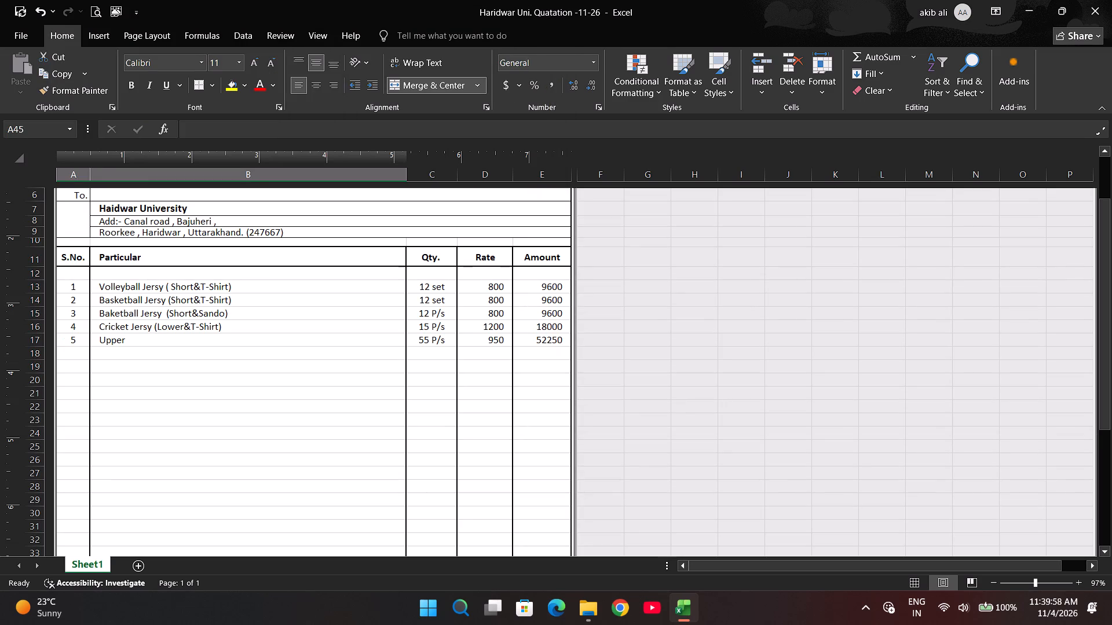
Save the "Haridwar Uni. Quatation -11-26" workbook and close it.
key("ctrl+s")
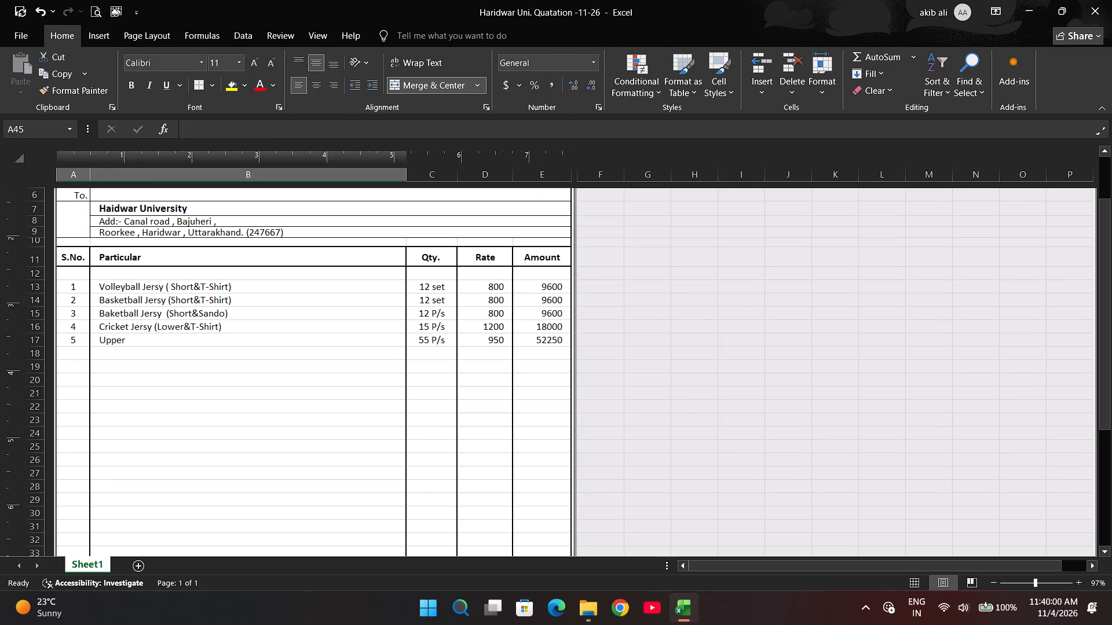
left_click(1098, 6)
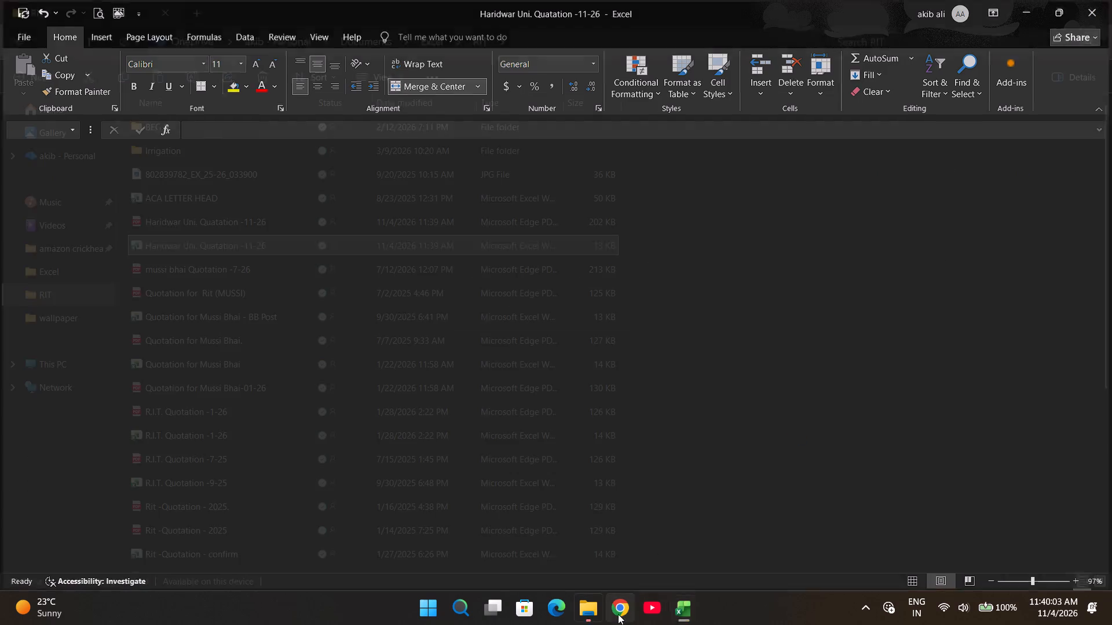
Open the Chrome browser.
left_click(635, 617)
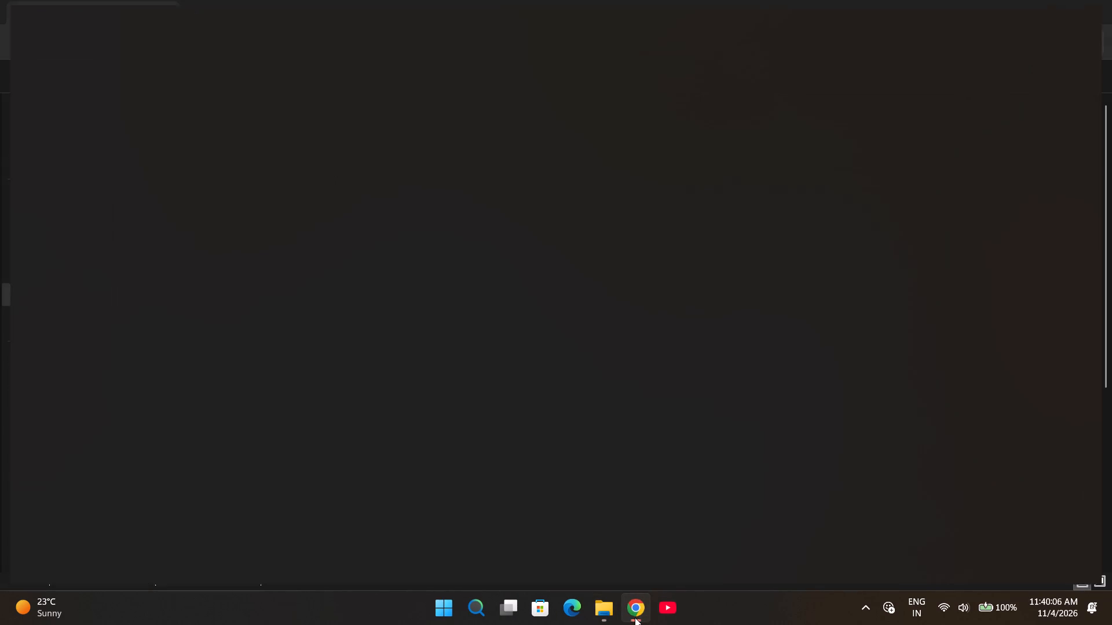
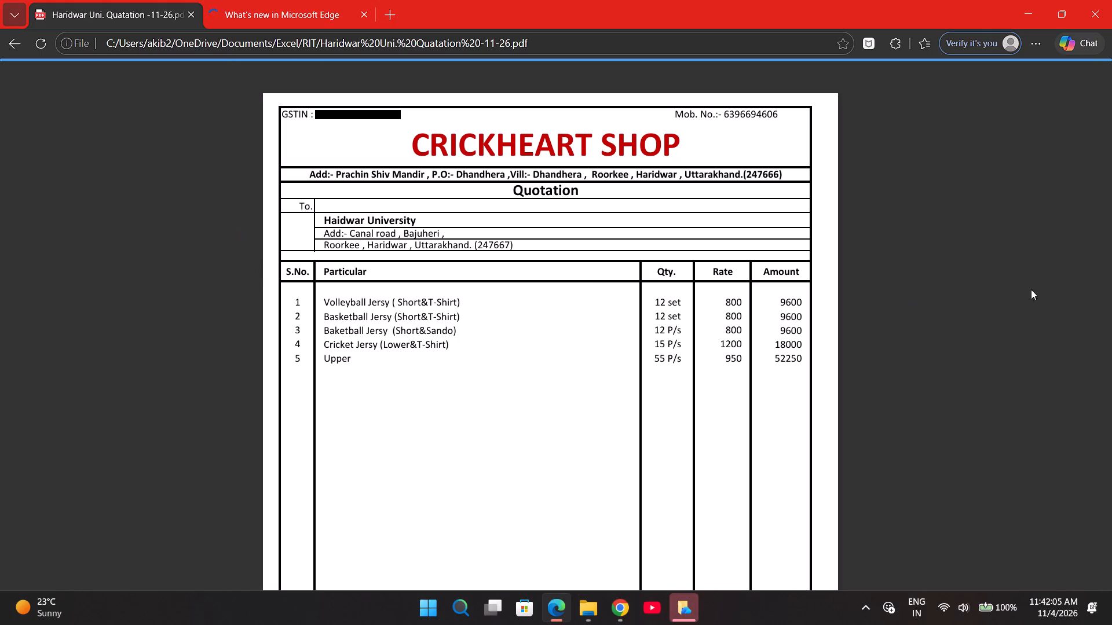
Close the exported PDF and restore the deleted "Haridwar Uni. Quatation -11-26" workbook in the RIT folder.
left_click(1094, 15)
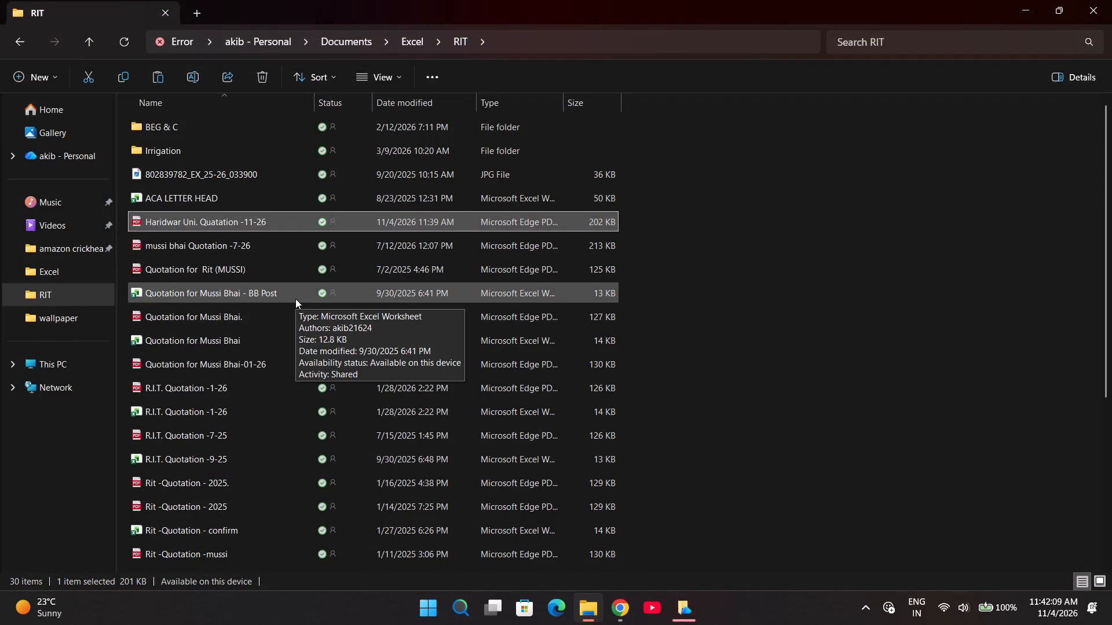
key("ctrl+z")
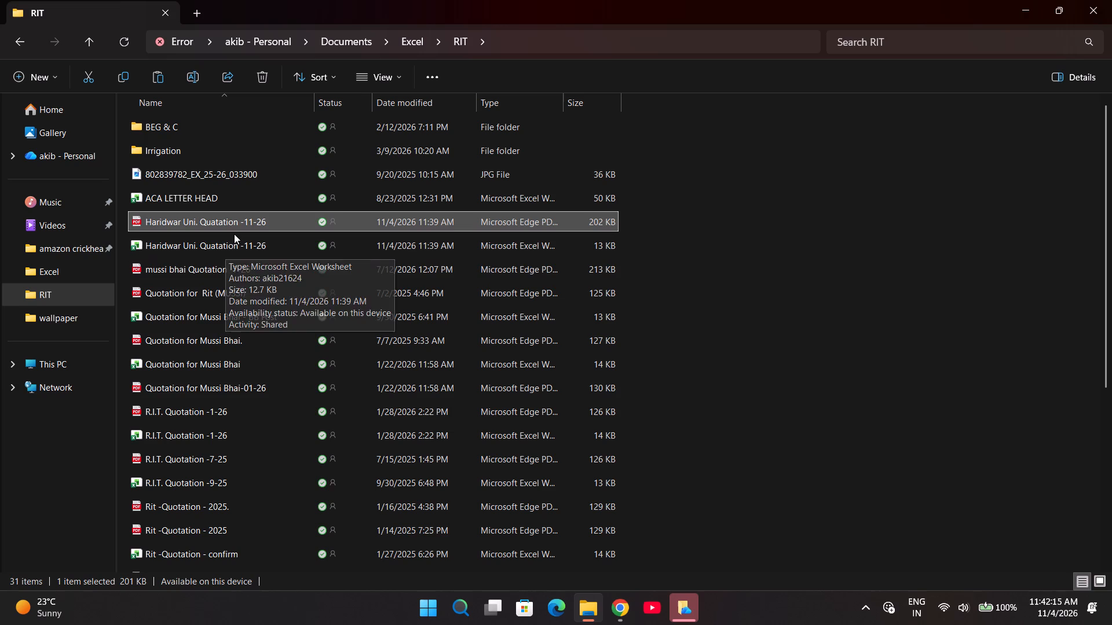
Open the restored quotation workbook, correct the recipient name to "Haridwar University" and save it.
double_click(221, 241)
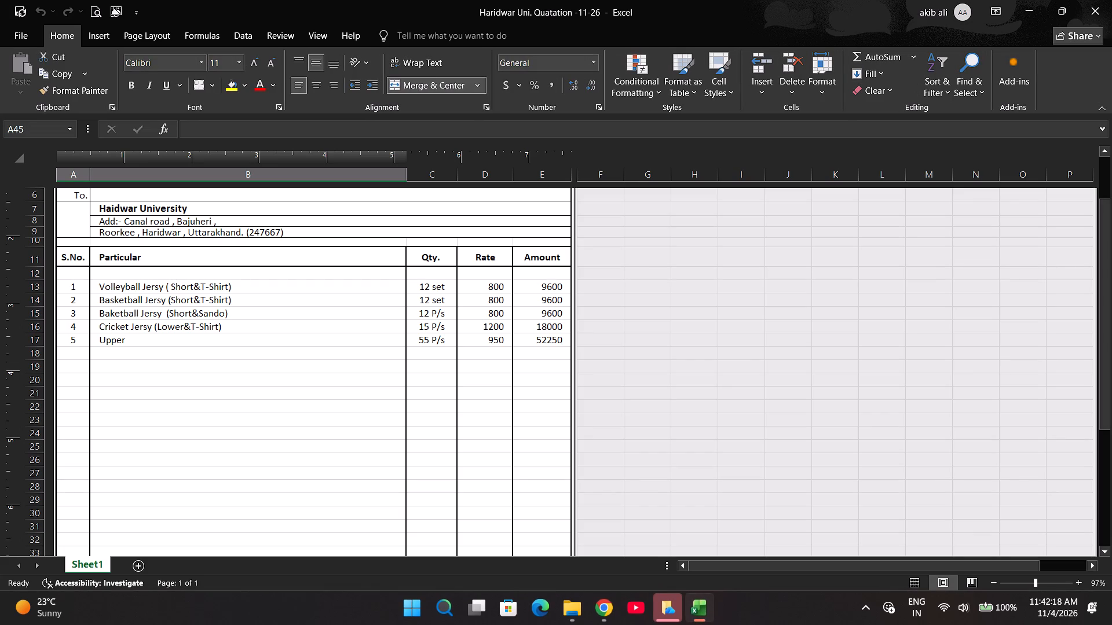
double_click(115, 208)
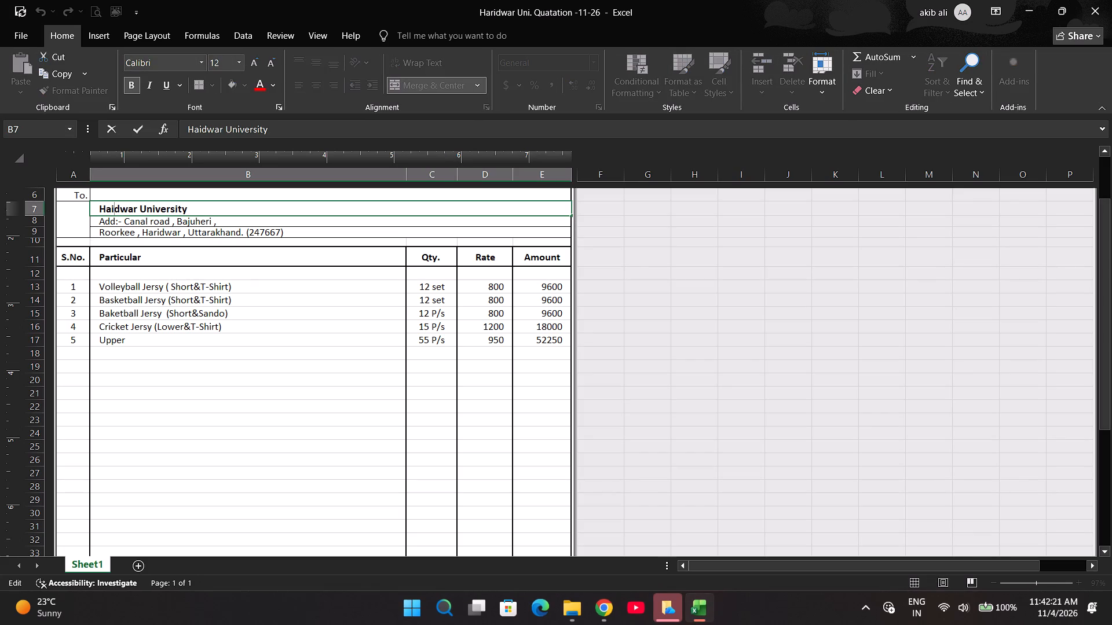
key("Left")
key("r")
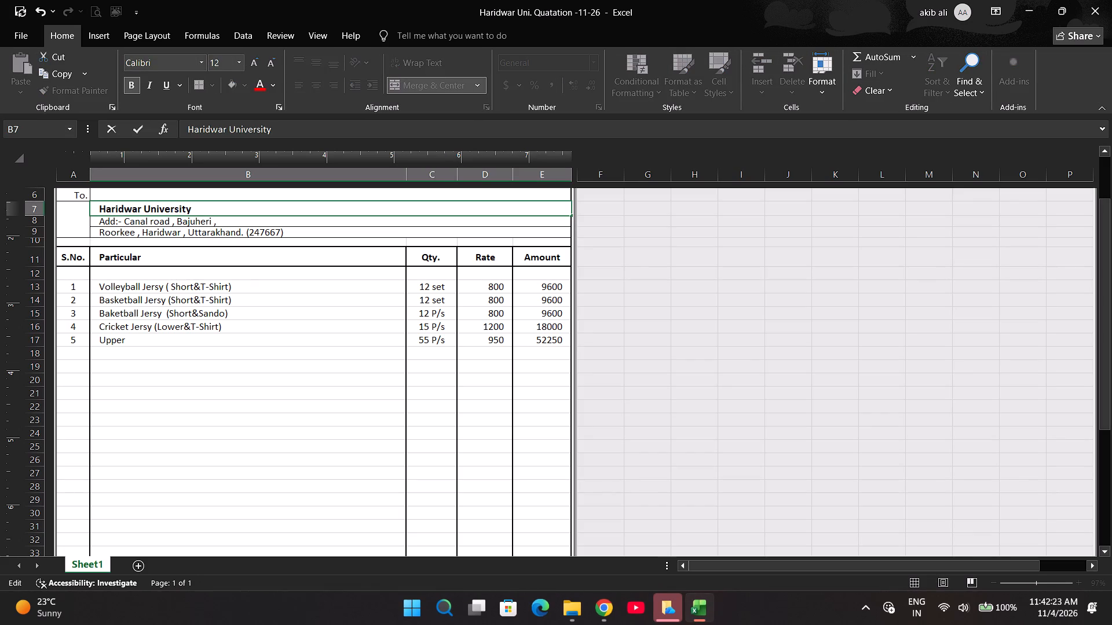
key("Return")
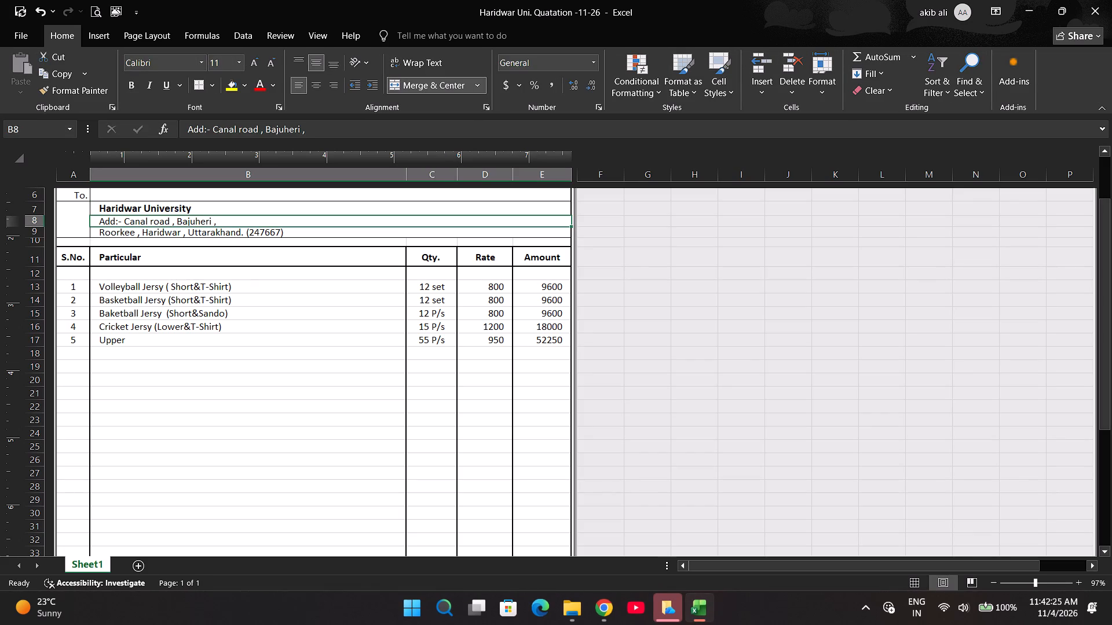
key("ctrl+s")
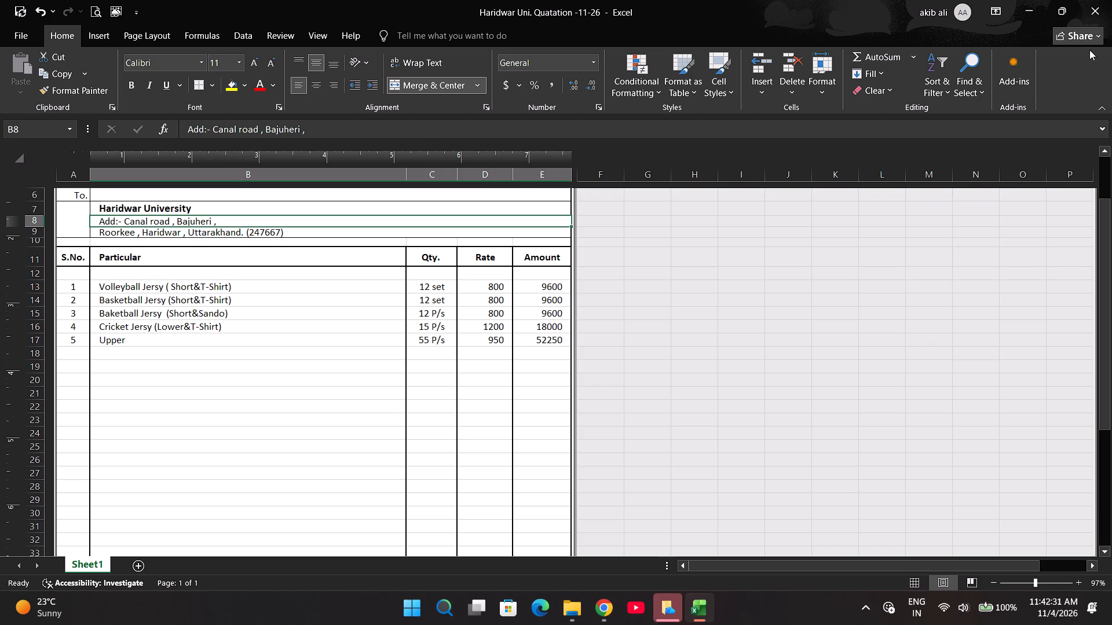
Return to the RIT folder in File Explorer and delete the outdated PDF "Haridwar Uni. Quatation -11-26".
left_click(1036, 14)
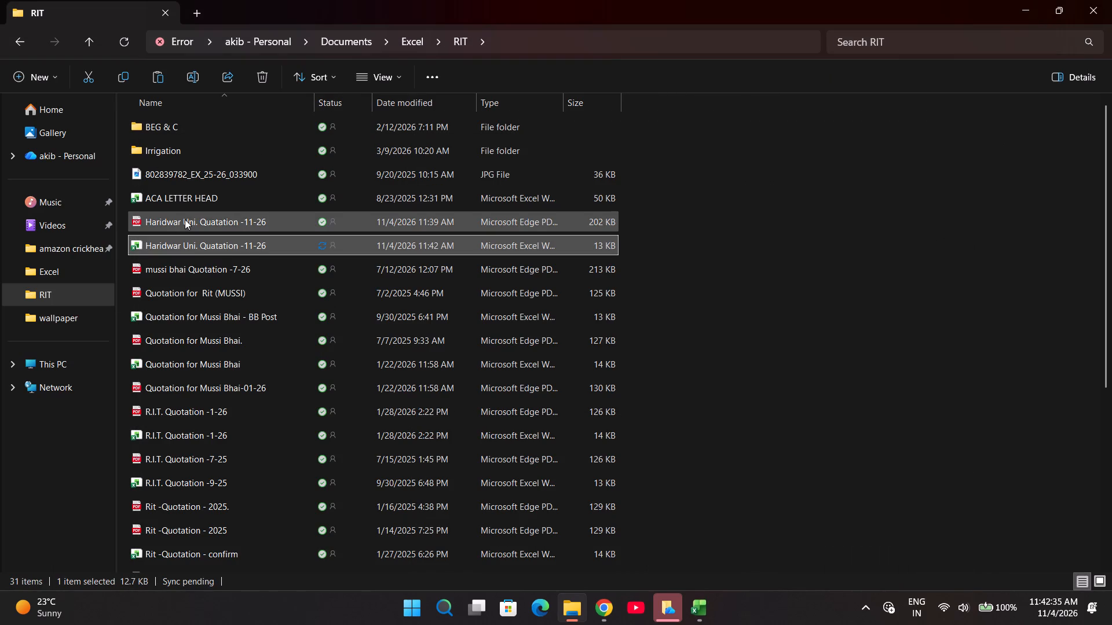
right_click(185, 219)
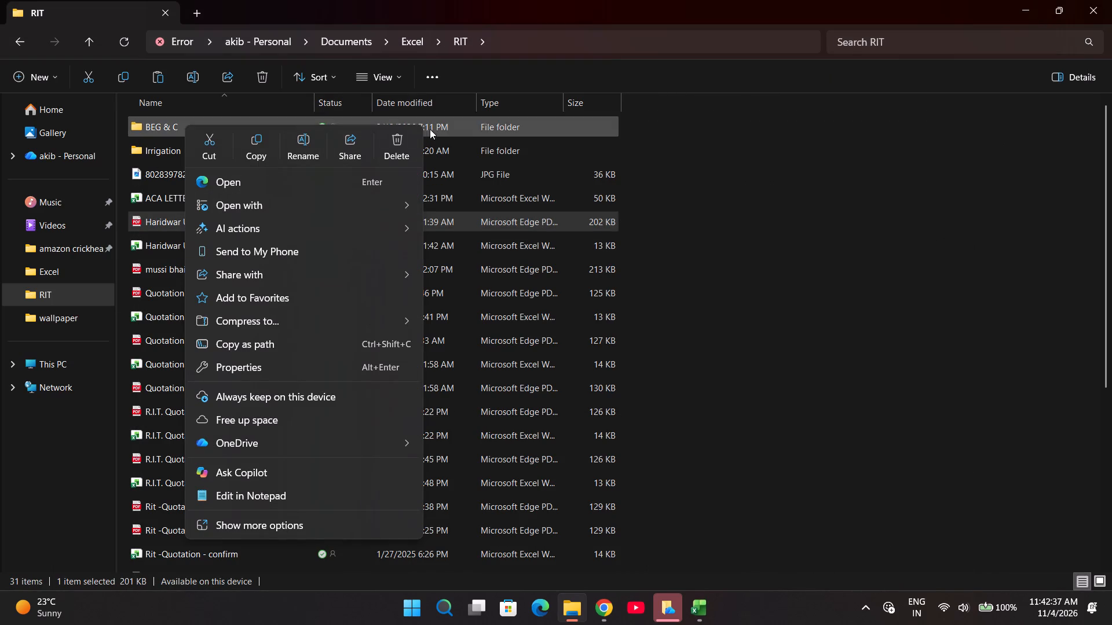
left_click(397, 149)
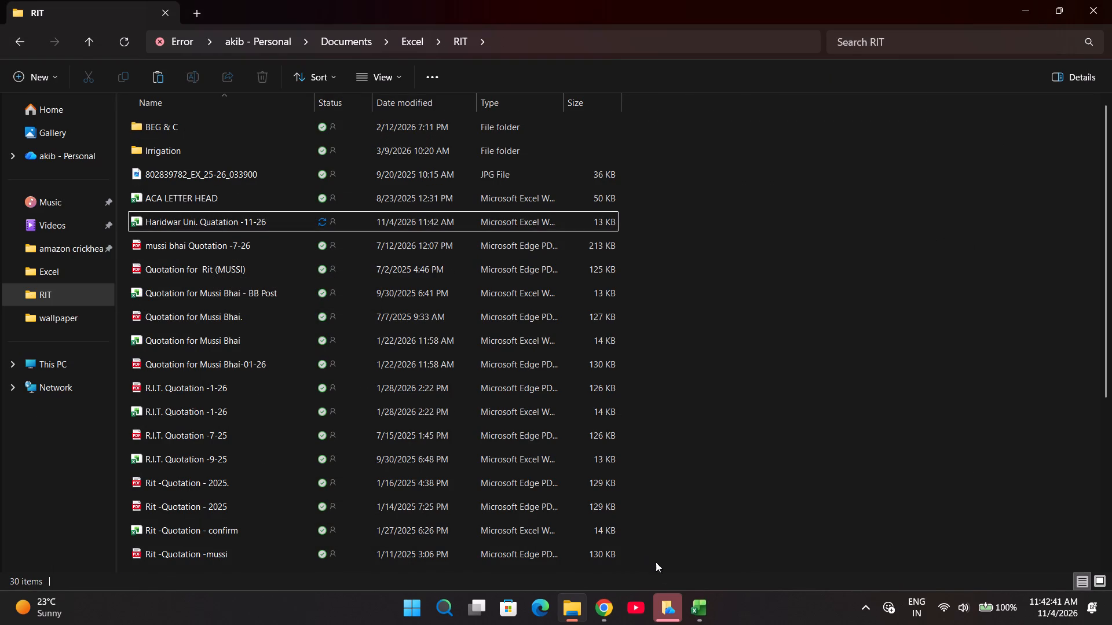
Switch back to the workbook in Excel and export the corrected quotation as a PDF named "Haridwar Uni. Quatation -11-26".
left_click(690, 613)
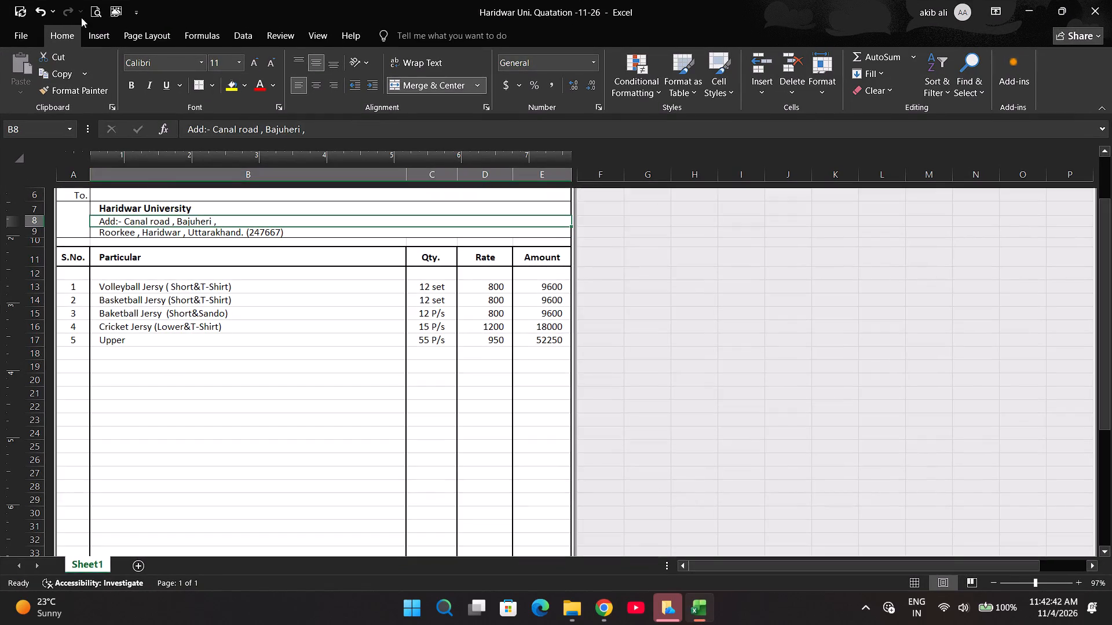
left_click(92, 18)
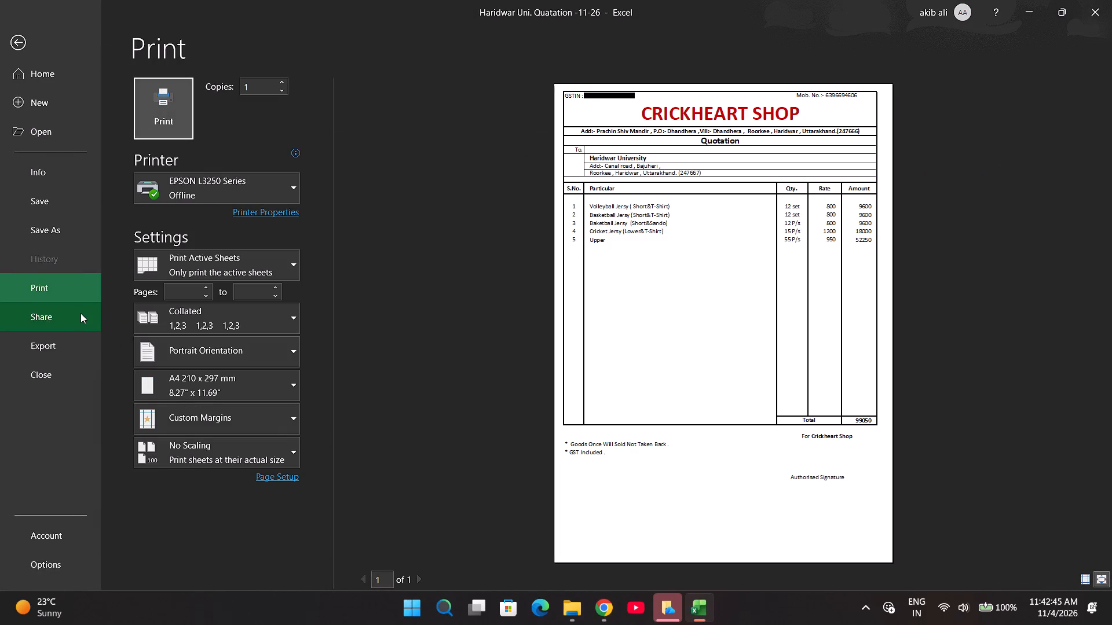
left_click(77, 312)
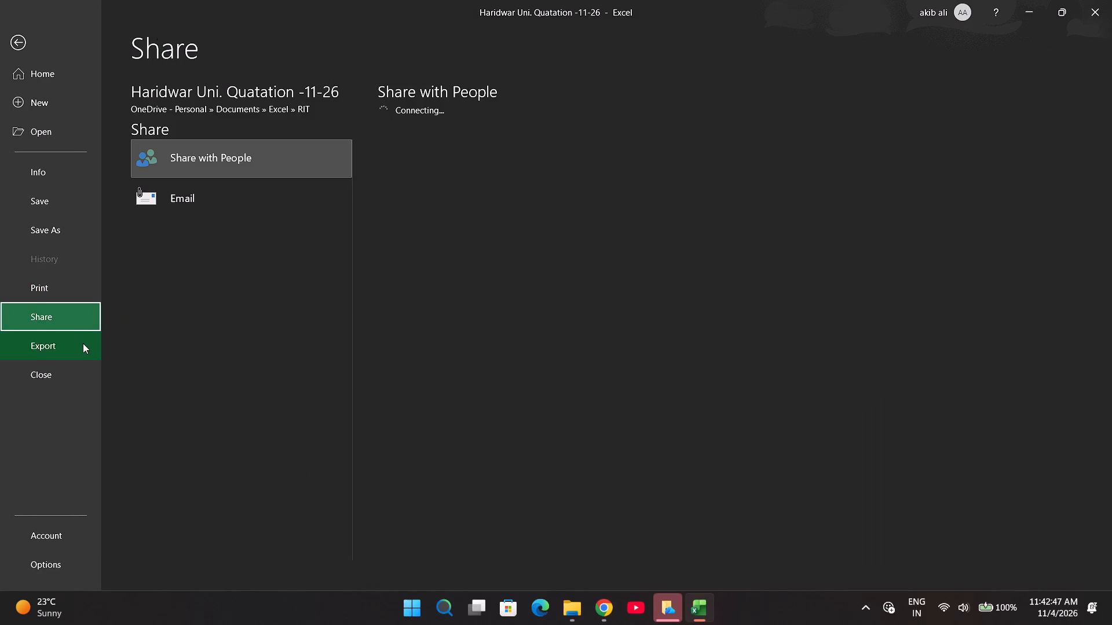
left_click(83, 343)
left_click(405, 216)
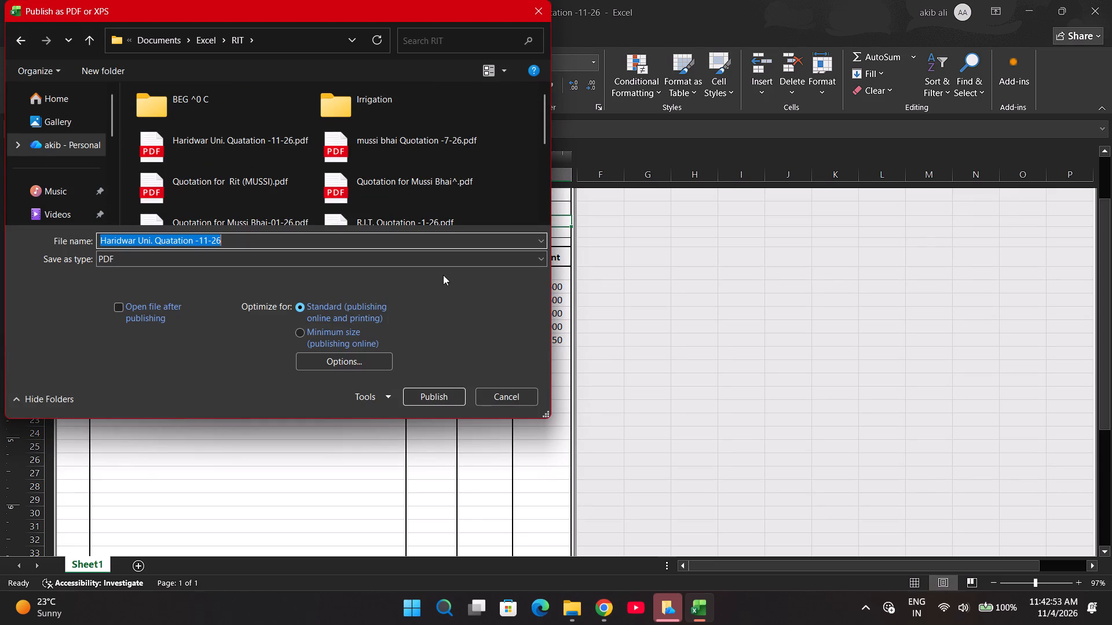
scroll(141, 189, "down", 3)
scroll(89, 162, "down", 4)
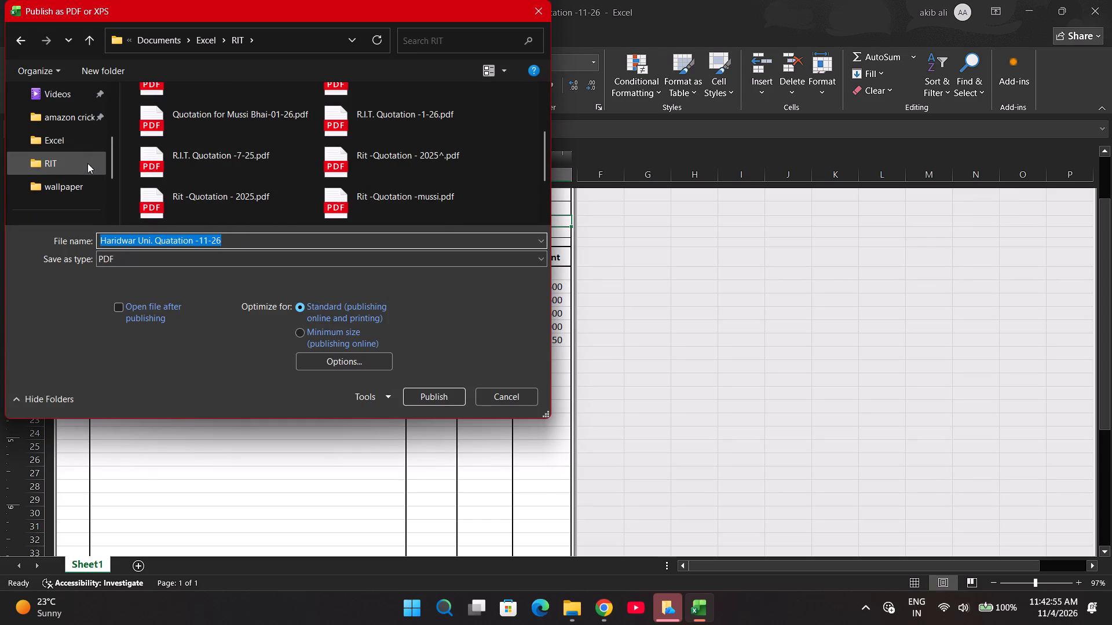
Publish the corrected quotation as the PDF "Haridwar Uni. Quatation -11-26" in the RIT folder.
left_click(84, 167)
left_click(441, 393)
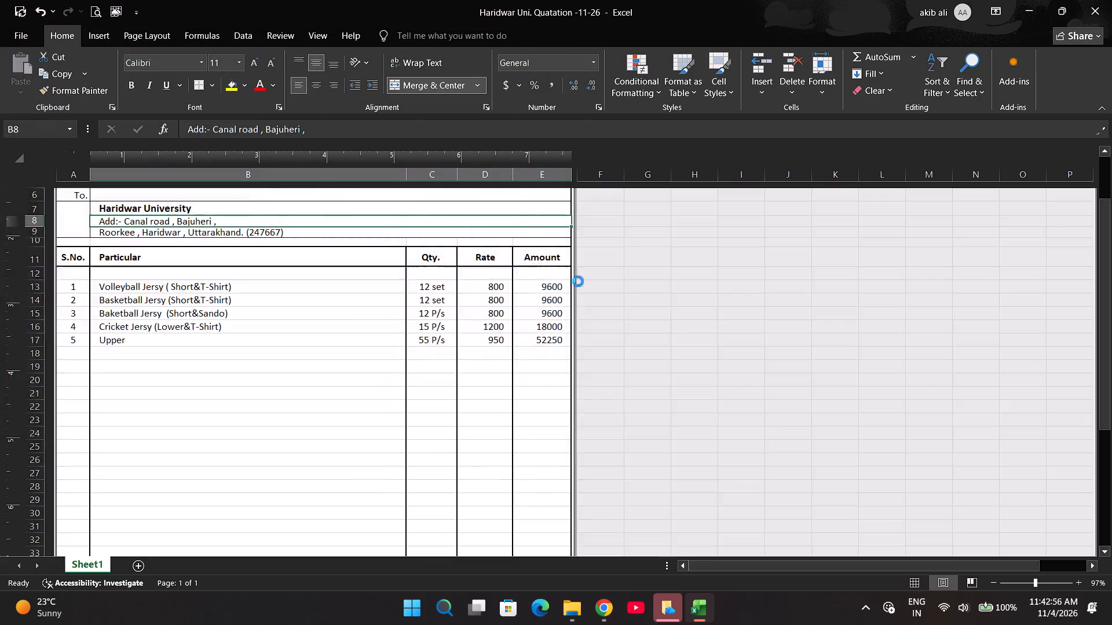
Close the quotation workbook and the RIT folder window to return to the sent email in Chrome.
left_click(1104, 2)
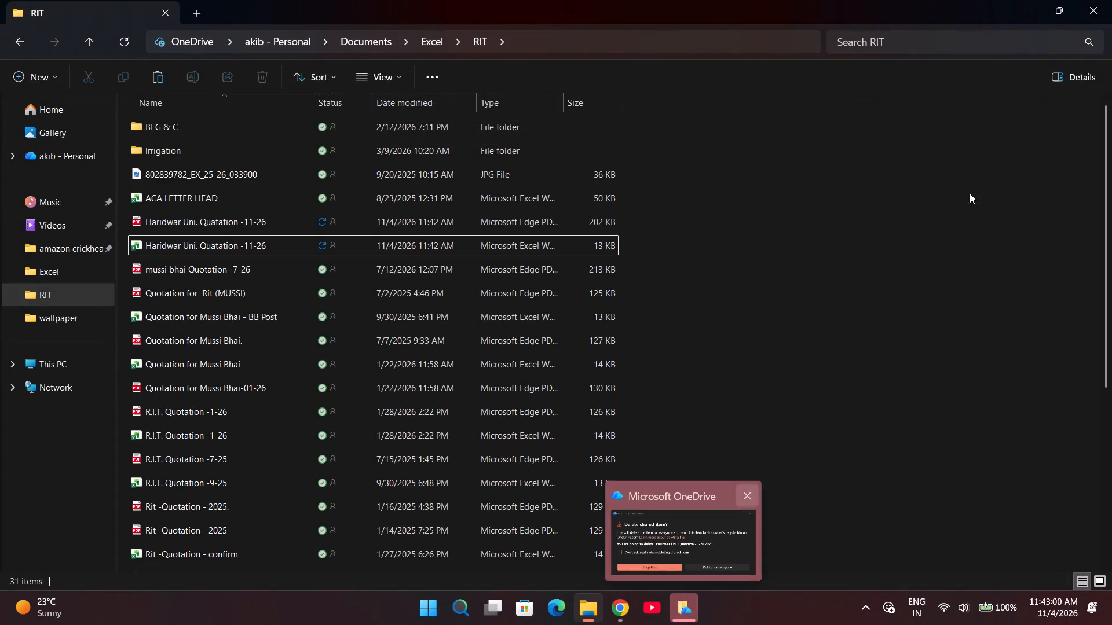
left_click(1099, 10)
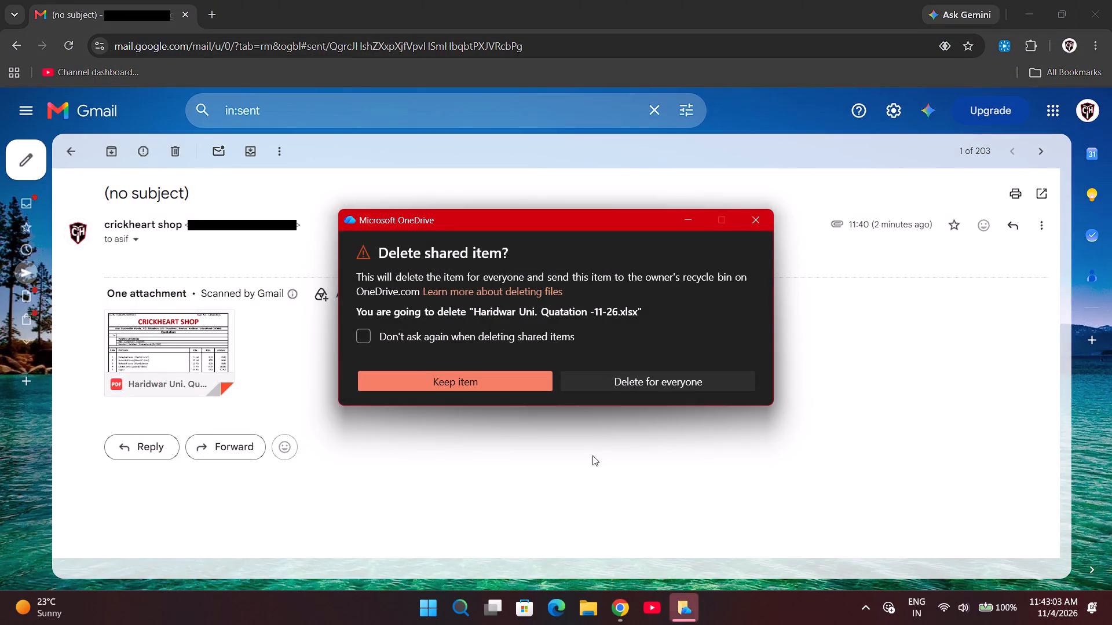